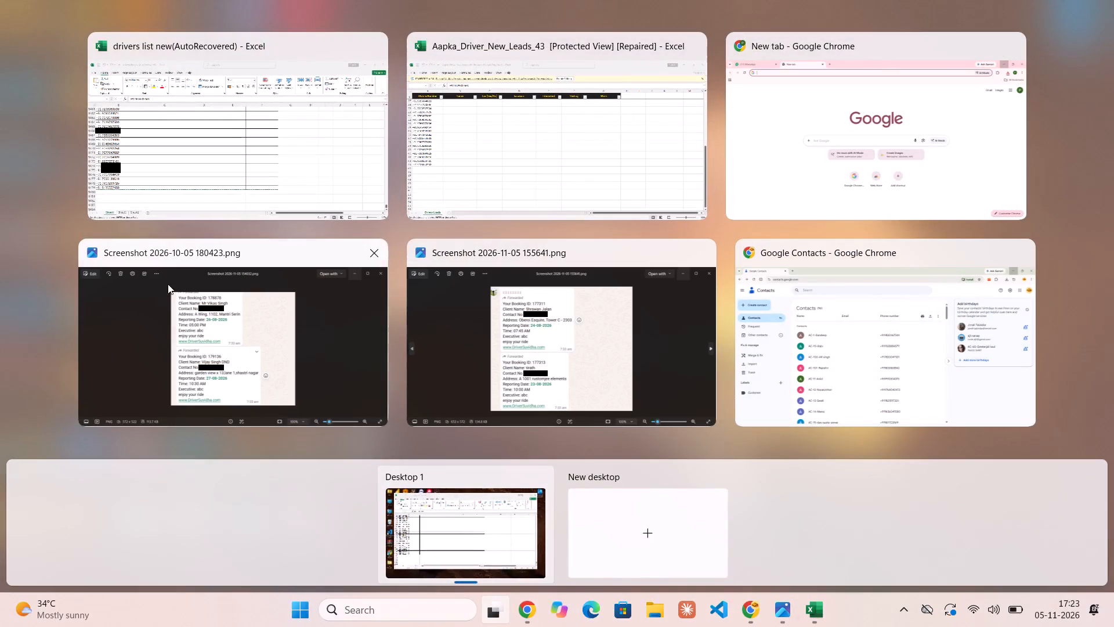
Switch to the "drivers list new(AutoRecovered)" workbook in Excel.
left_click(267, 161)
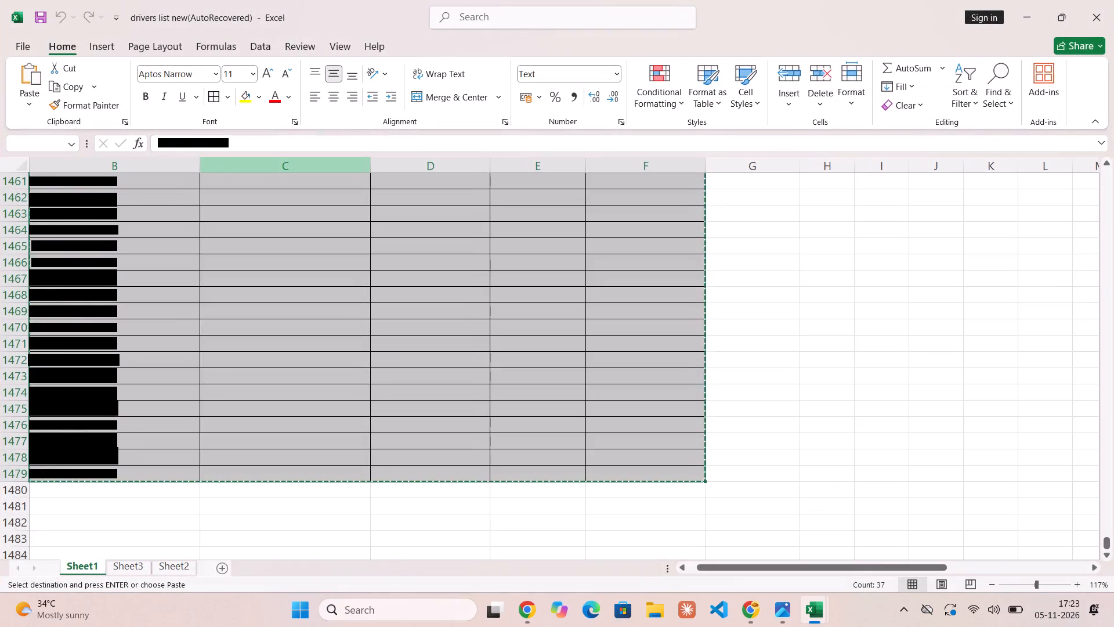
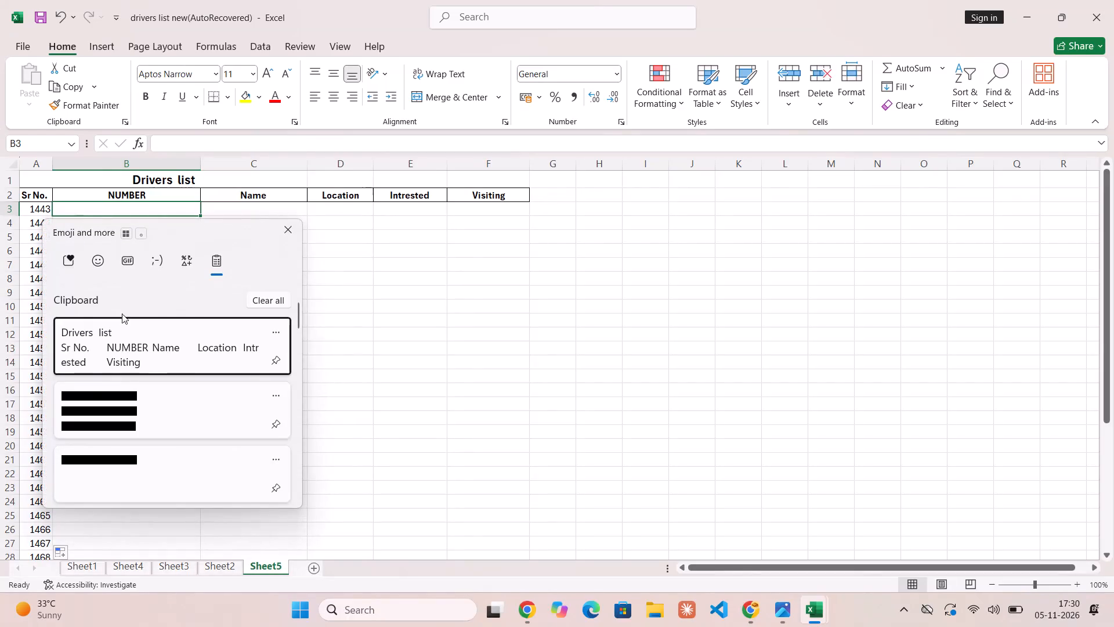
Paste the multi-line block of driver numbers from the clipboard history into the NUMBER column starting at B3 on Sheet5.
left_click(118, 385)
key("ctrl+v")
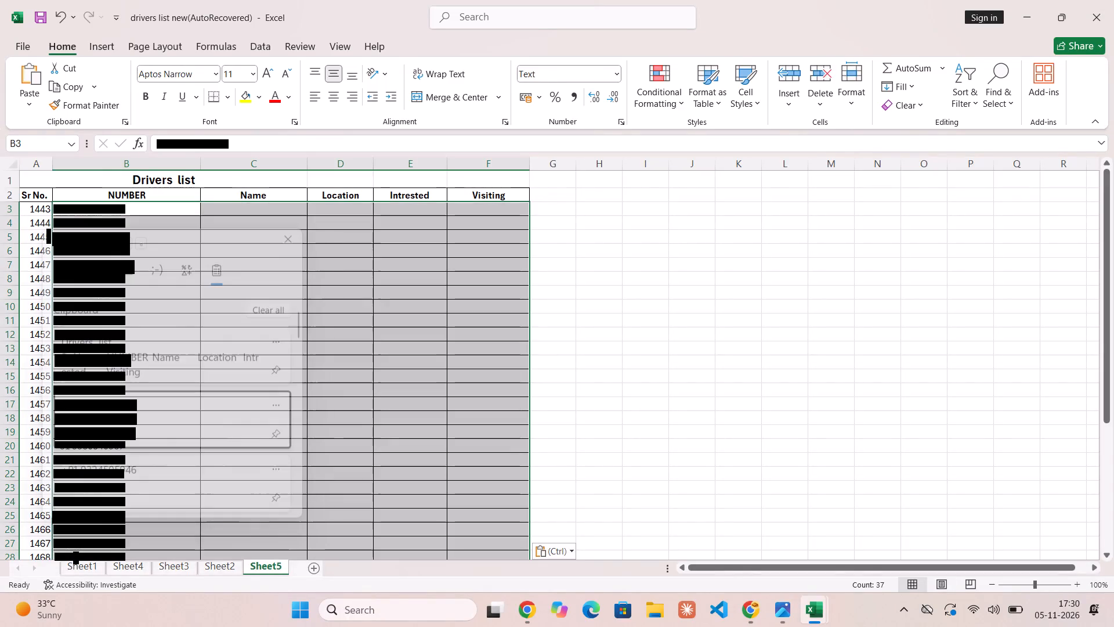
left_click(261, 295)
Delete the surplus serial number 1480 in cell A40, below the last driver row.
scroll(261, 295, "down", 2)
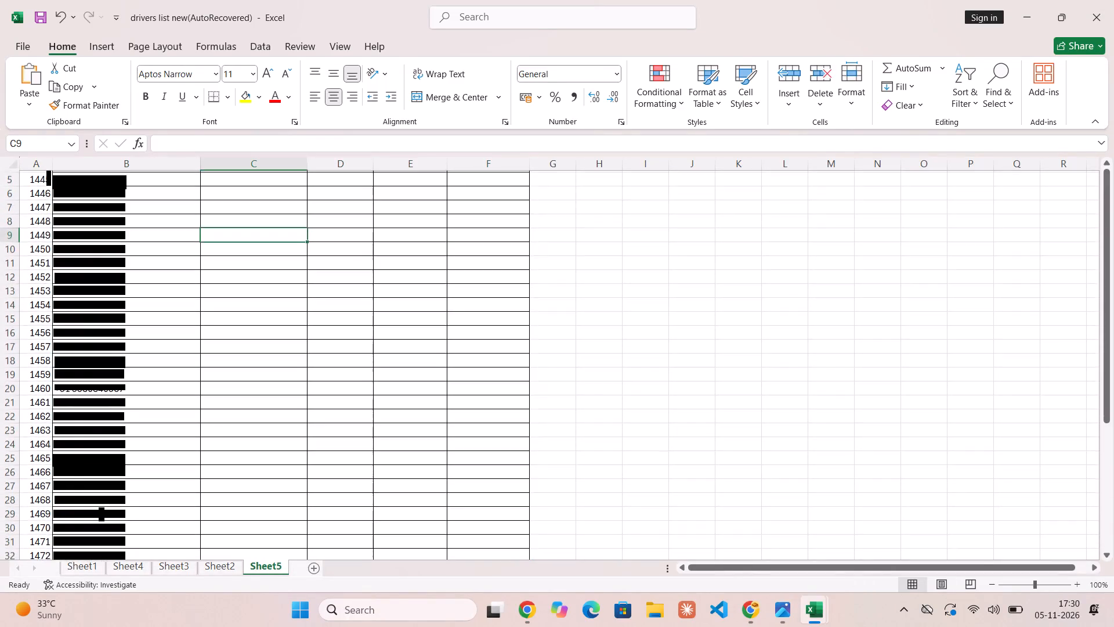
scroll(261, 295, "down", 4)
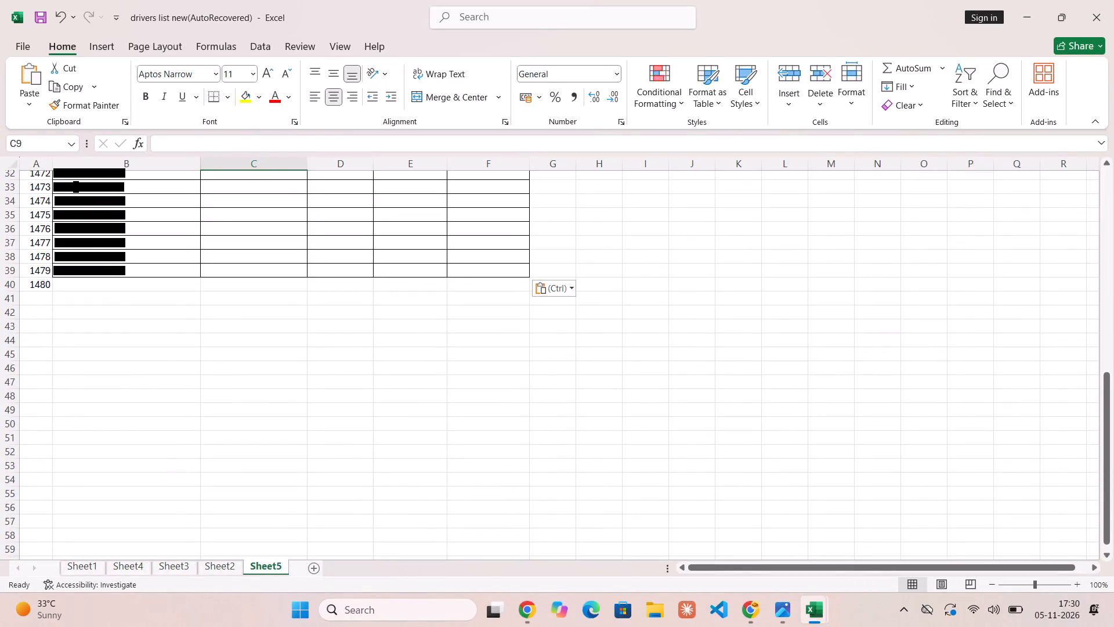
left_click(38, 286)
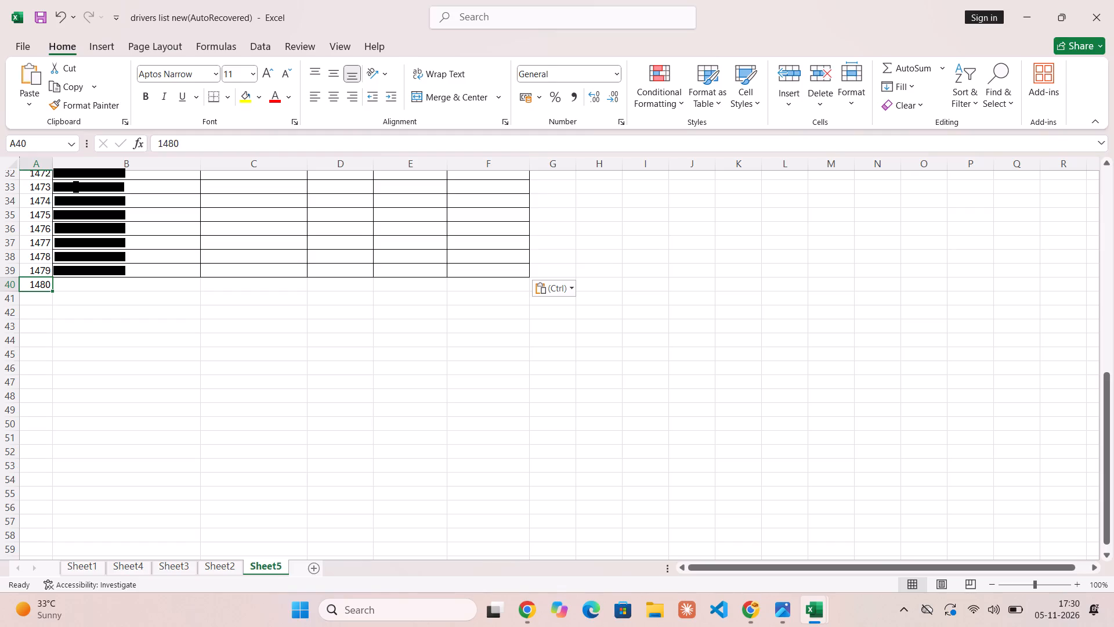
key("BackSpace")
left_click(243, 313)
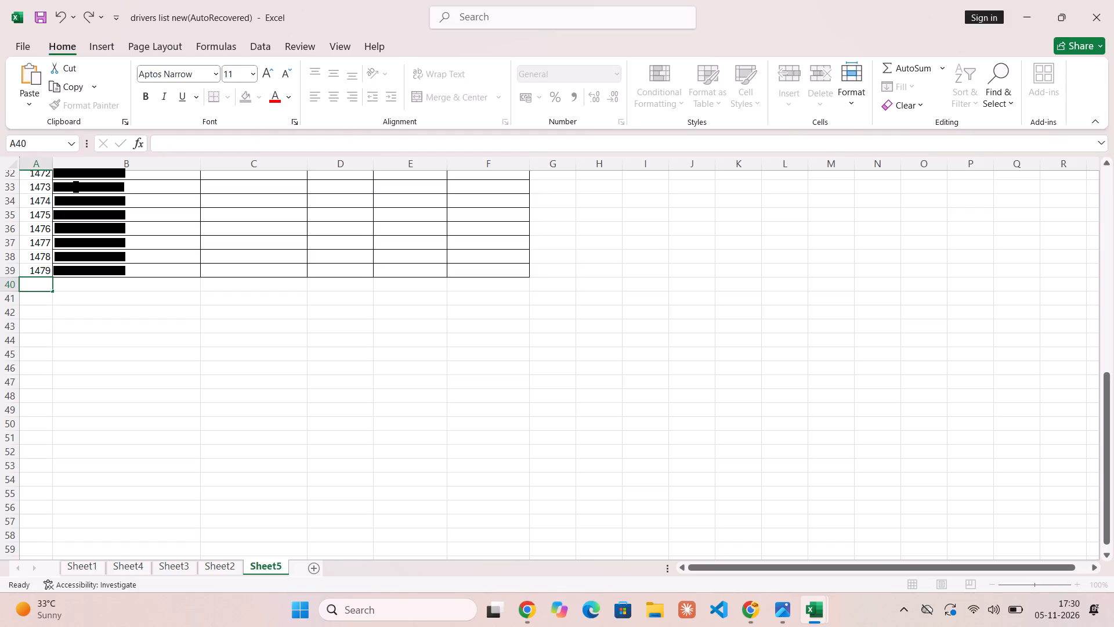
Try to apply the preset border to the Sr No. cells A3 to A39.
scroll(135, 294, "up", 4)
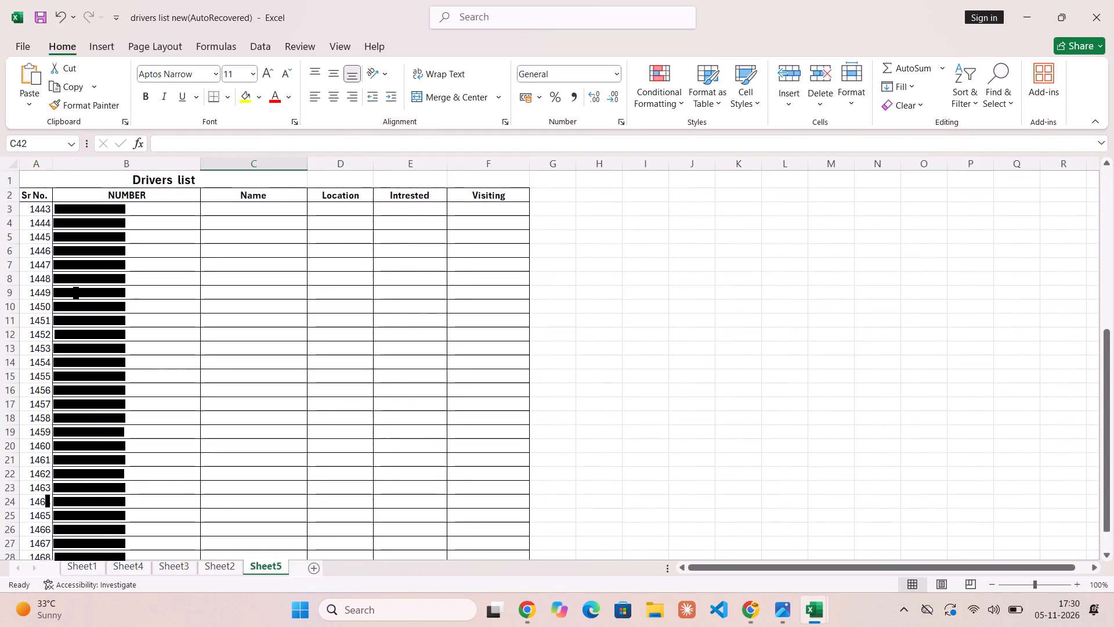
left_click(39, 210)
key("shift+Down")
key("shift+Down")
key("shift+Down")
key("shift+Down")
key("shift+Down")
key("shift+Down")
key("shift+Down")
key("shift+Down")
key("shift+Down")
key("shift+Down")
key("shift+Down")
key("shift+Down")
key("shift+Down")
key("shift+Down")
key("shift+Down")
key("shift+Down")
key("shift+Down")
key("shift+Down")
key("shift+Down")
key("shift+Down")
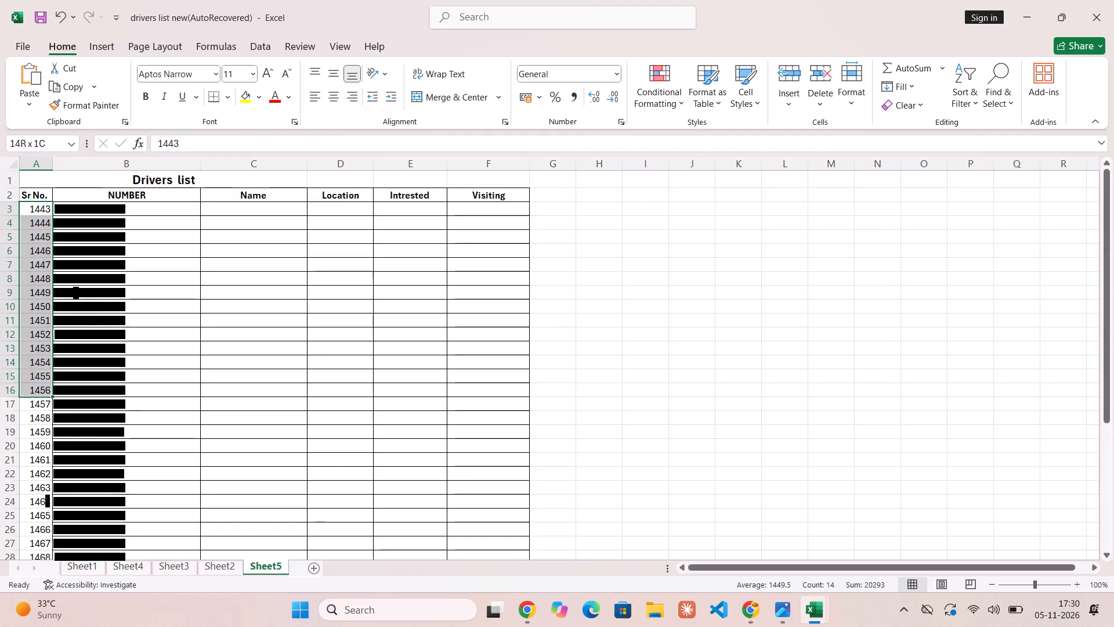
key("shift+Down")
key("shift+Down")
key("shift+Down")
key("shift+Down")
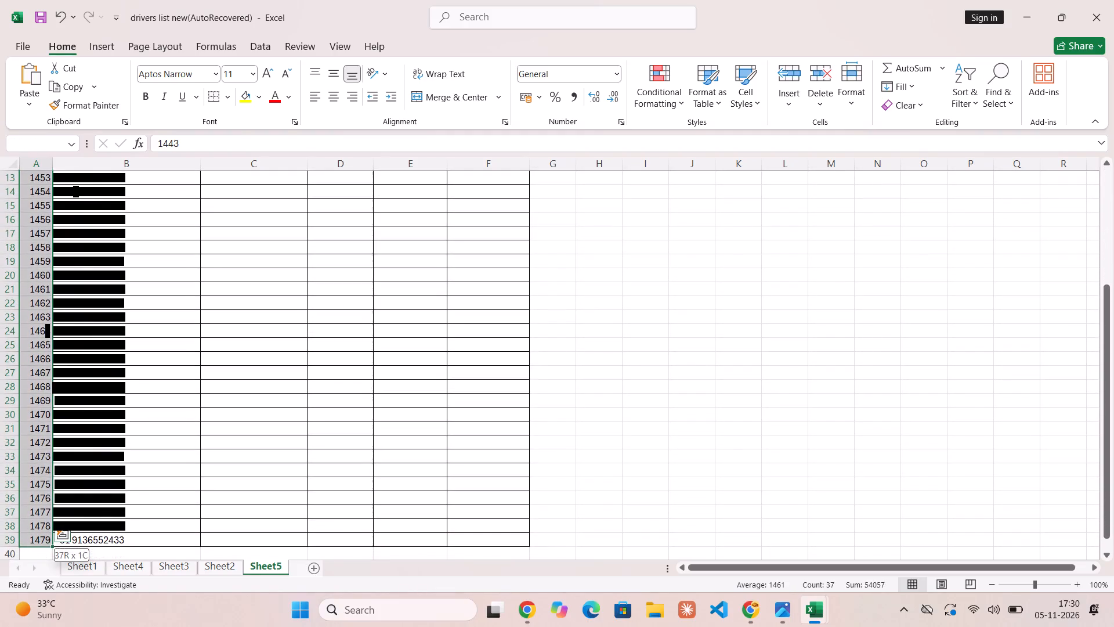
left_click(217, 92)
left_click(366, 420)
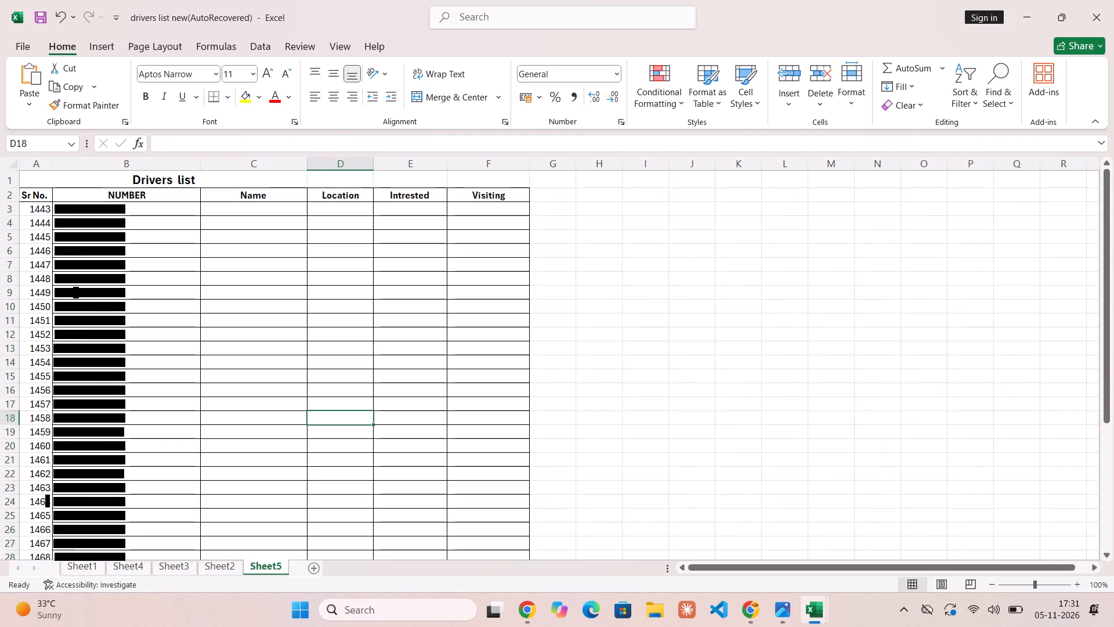
Apply All Borders to the Sr No. cells A3 to A39, covering serial numbers 1443 to 1479.
left_click(35, 204)
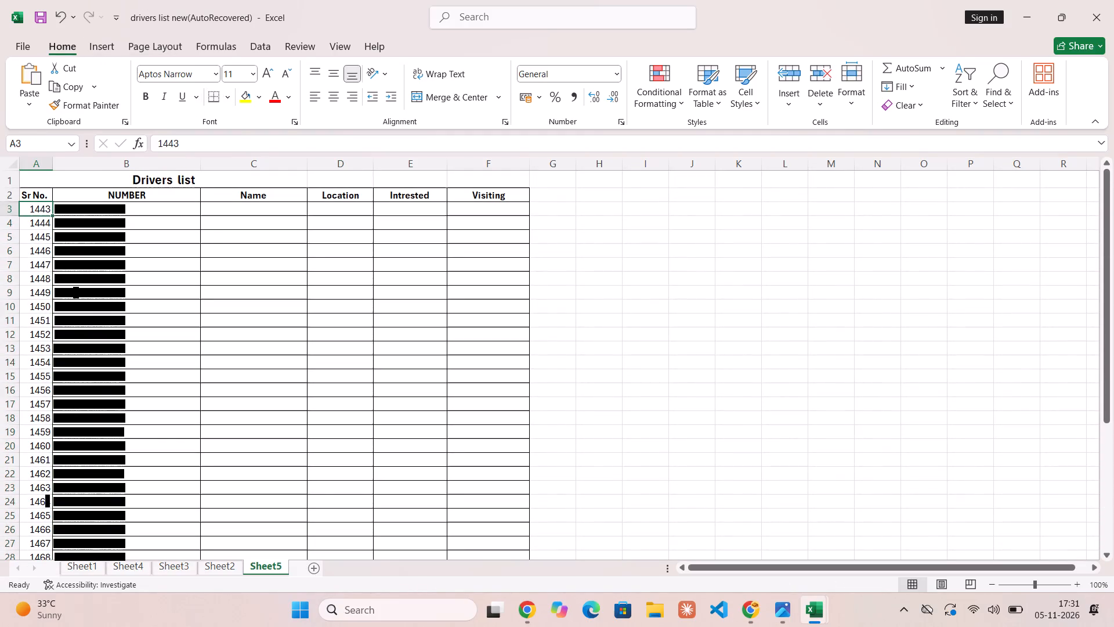
key("shift+Down")
key("shift+Down")
key("shift+Down")
key("shift+Down")
key("shift+Down")
key("shift+Down")
key("shift+Down")
key("shift+Down")
key("shift+Down")
key("shift+Down")
key("shift+Down")
key("shift+Down")
key("shift+Down")
key("shift+Down")
key("shift+Down")
key("shift+Down")
key("shift+Down")
key("shift+Down")
key("shift+Down")
key("shift+Down")
key("shift+Down")
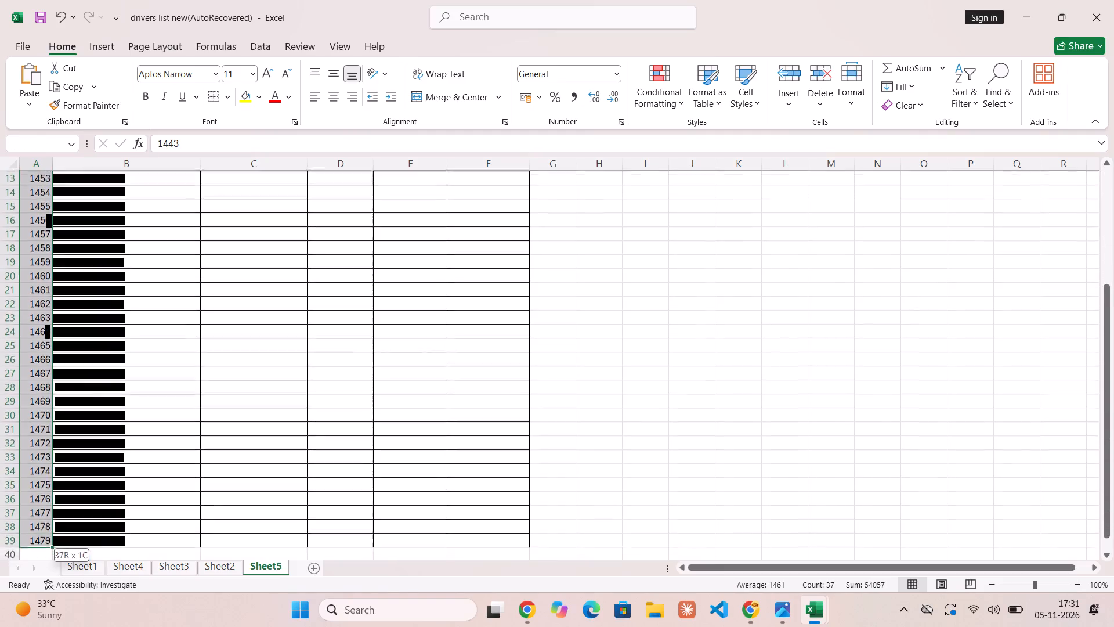
key("shift+Down")
key("shift+Up")
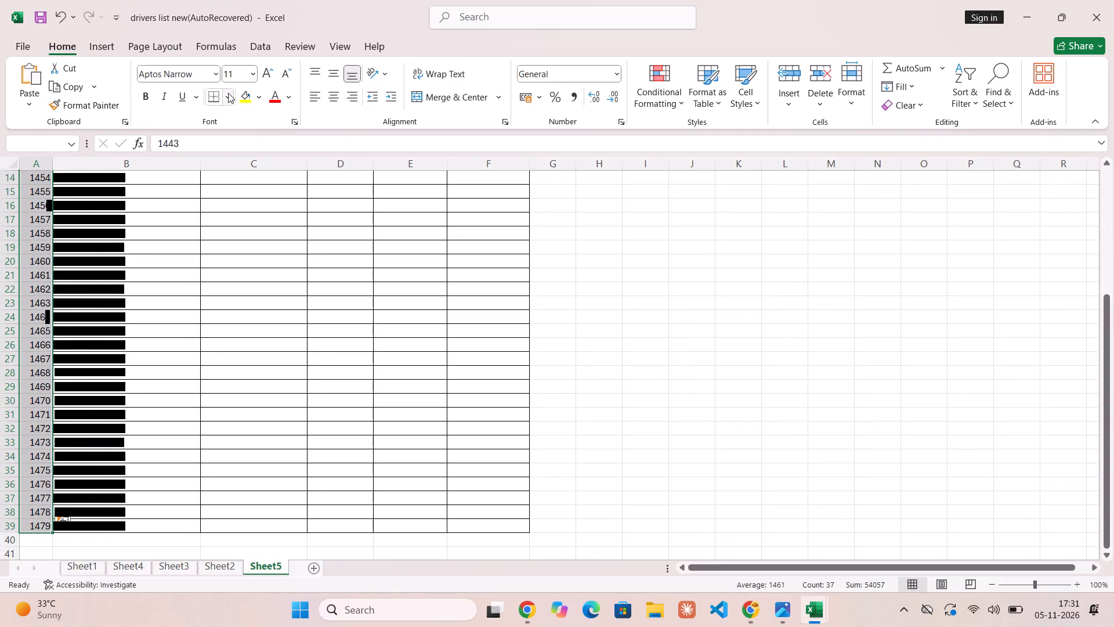
left_click(227, 93)
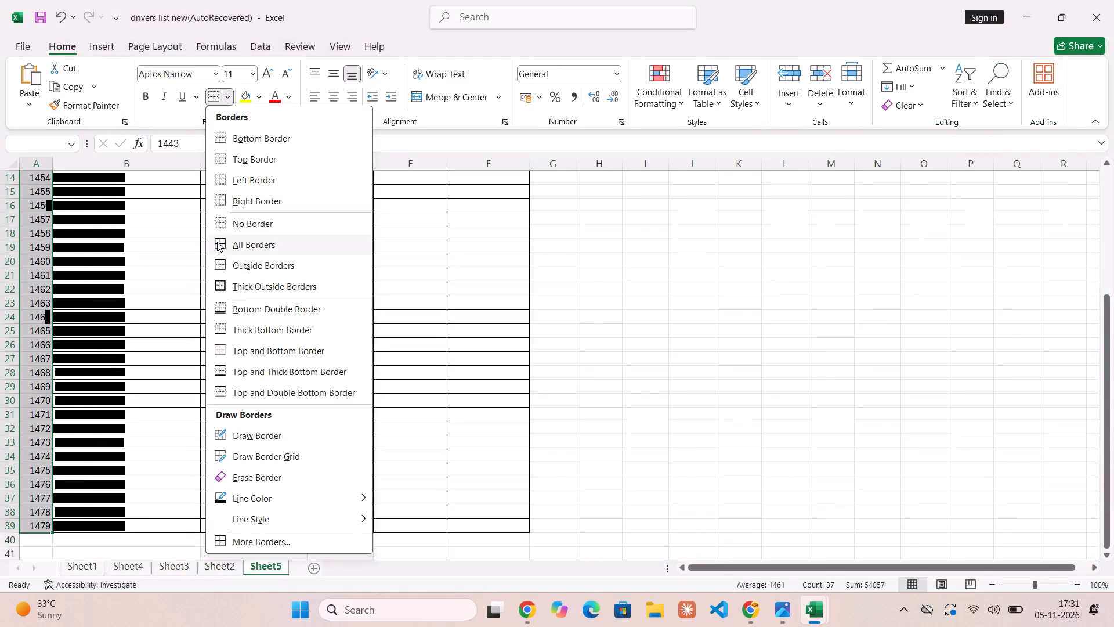
left_click(217, 242)
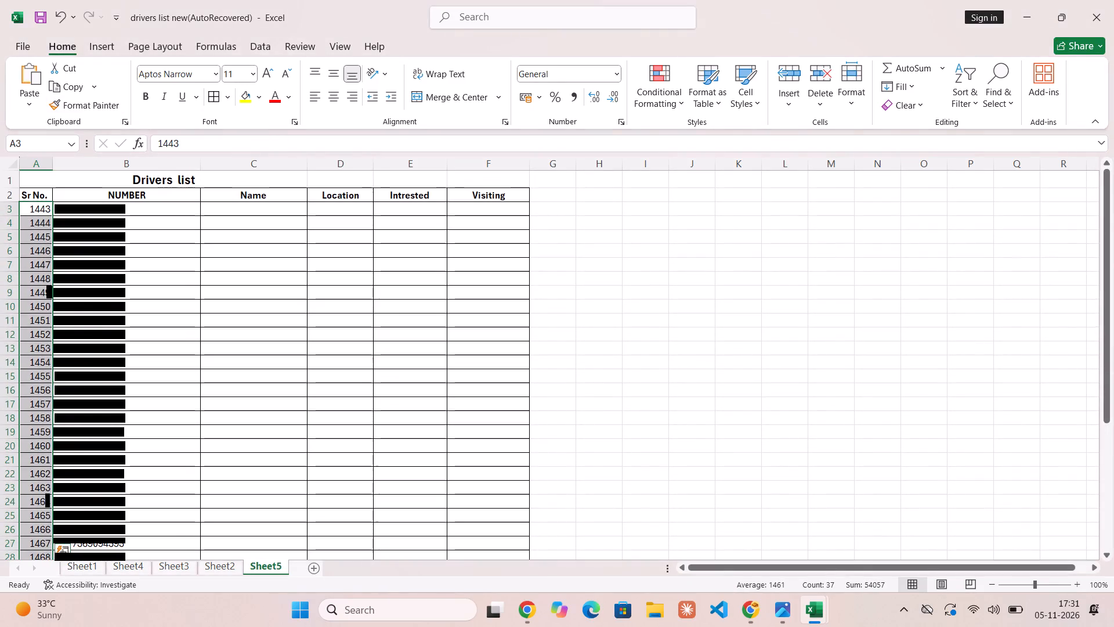
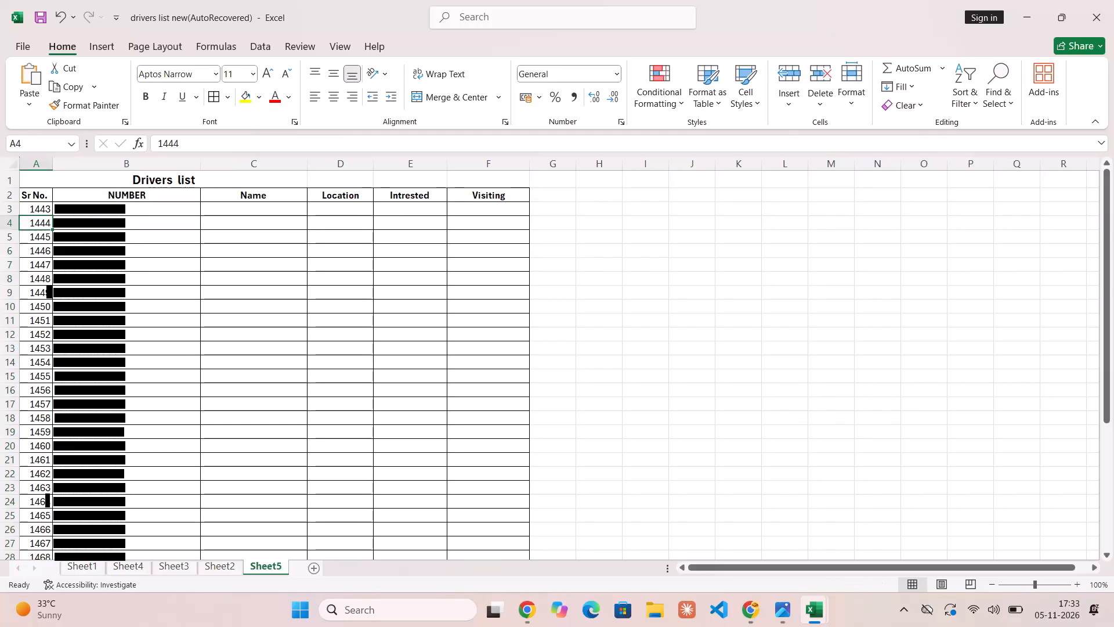
Scale the Sheet5 printout to fit a width of 1 page.
left_click(154, 48)
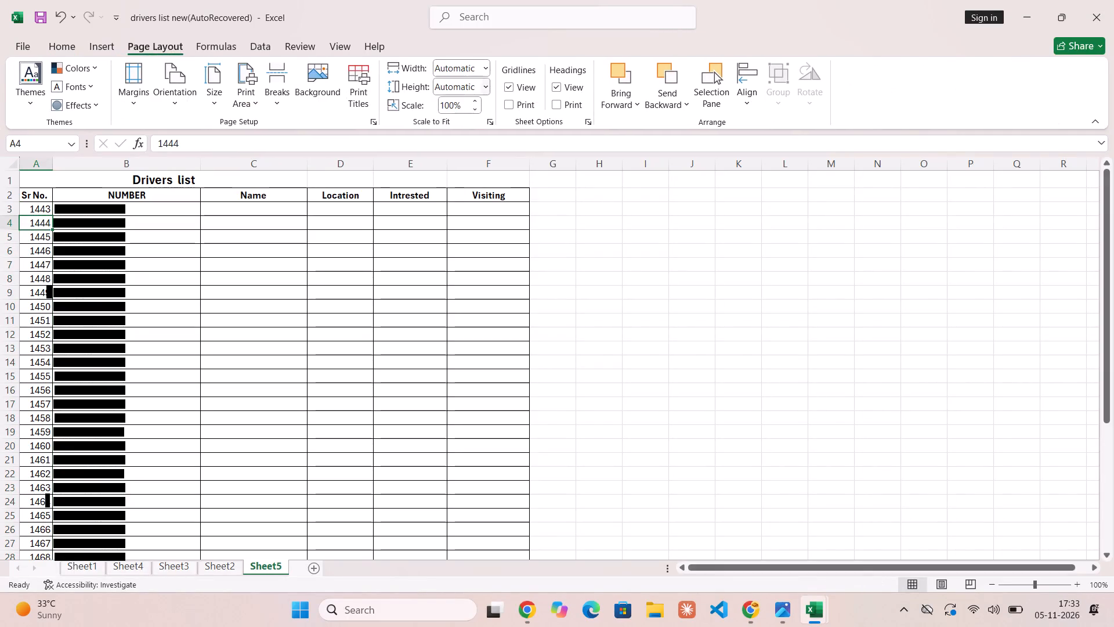
left_click(485, 66)
left_click(472, 102)
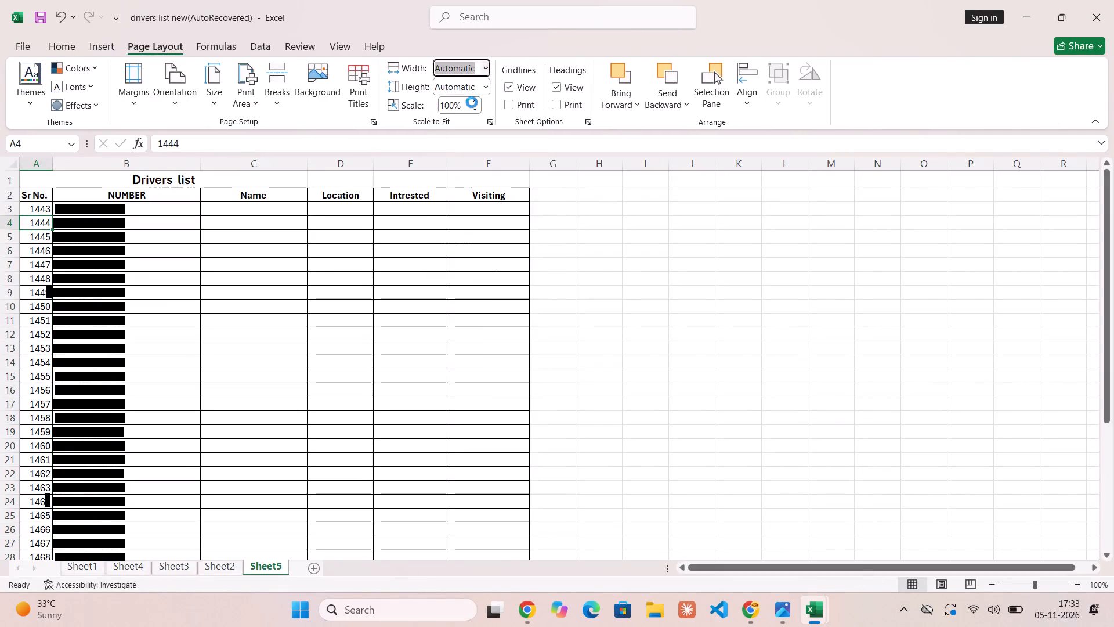
scroll(221, 234, "down", 4)
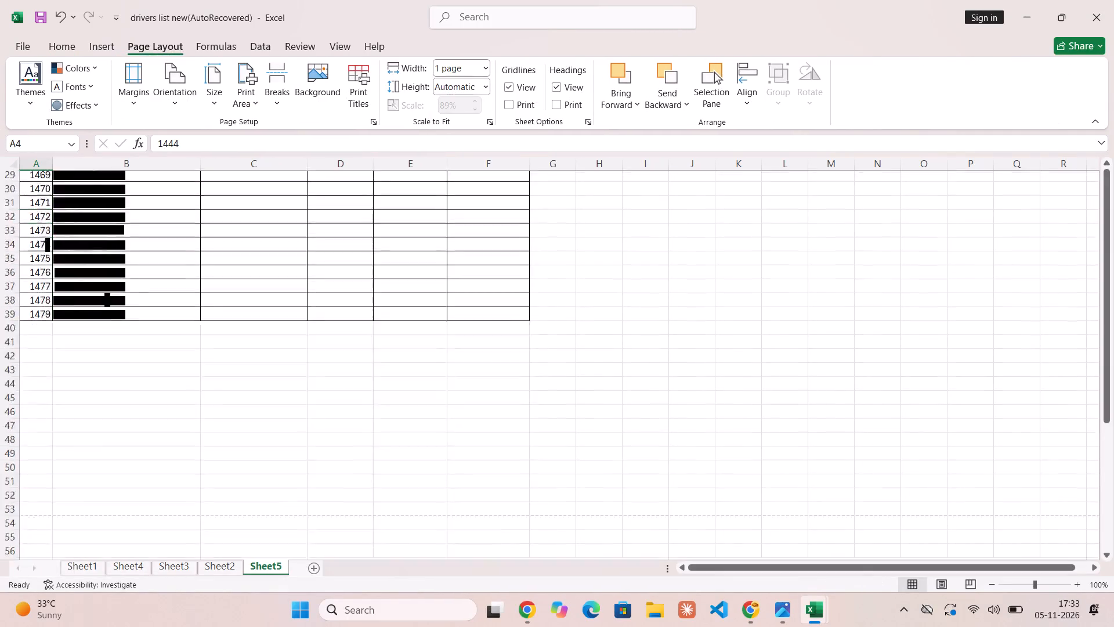
scroll(221, 234, "up", 1)
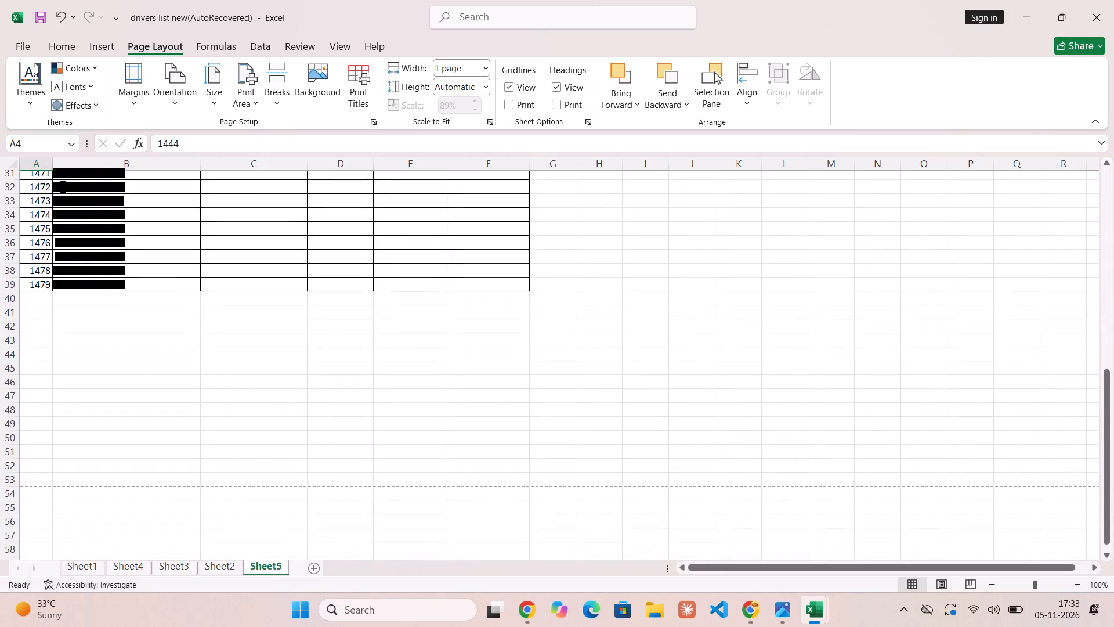
Print one copy of Sheet5 in landscape orientation on the Brother DCP-T820DW printer, checking the preview pages first.
key("ctrl+p")
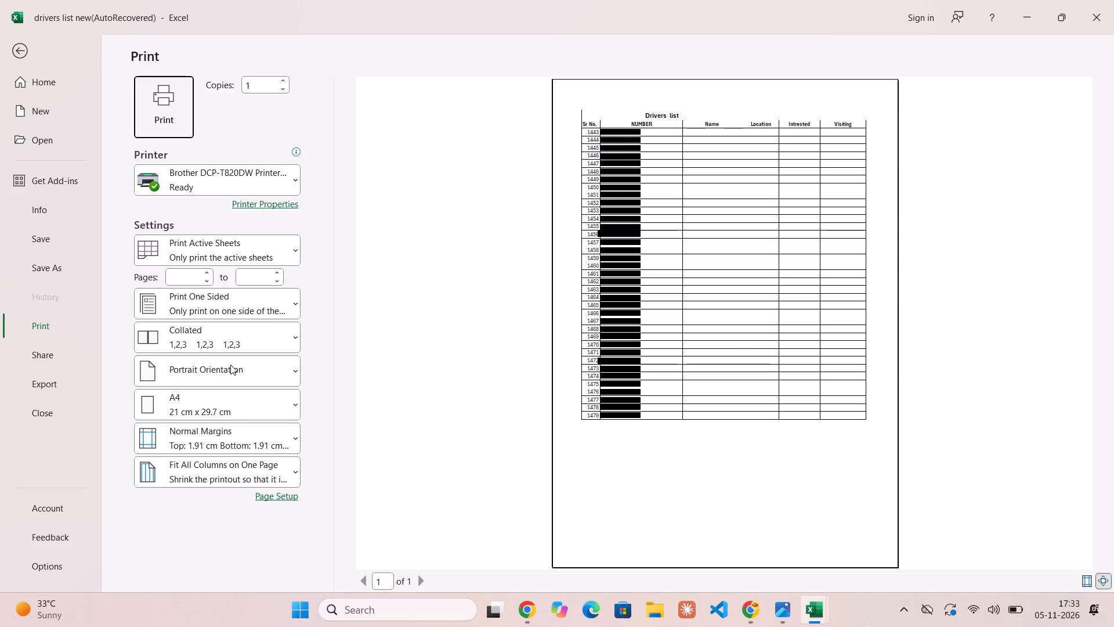
left_click(230, 365)
left_click(225, 438)
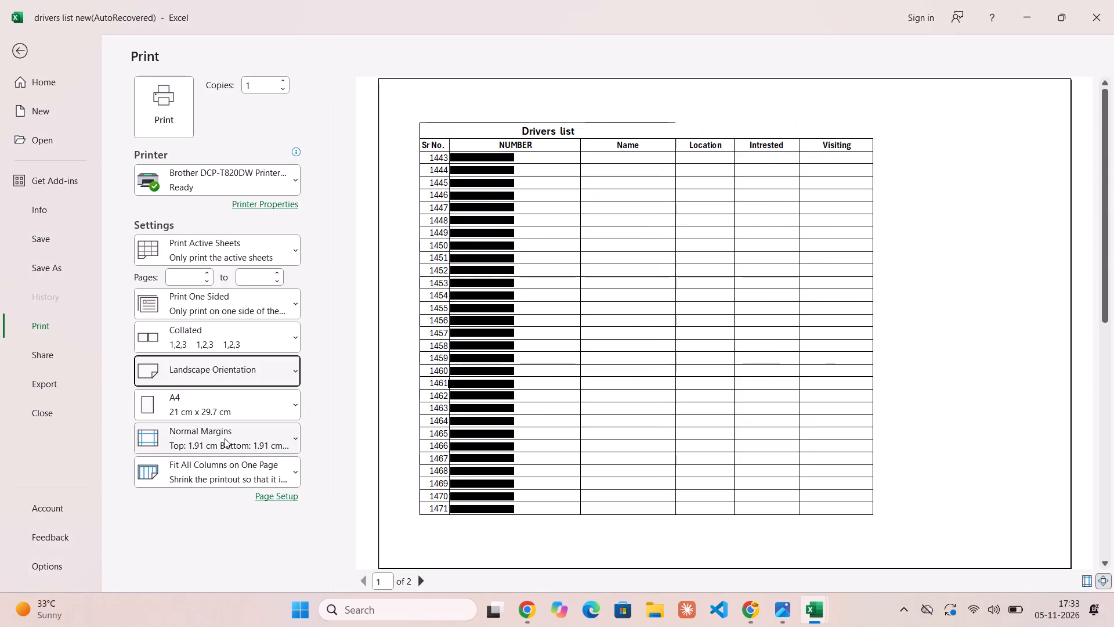
scroll(445, 369, "down", 6)
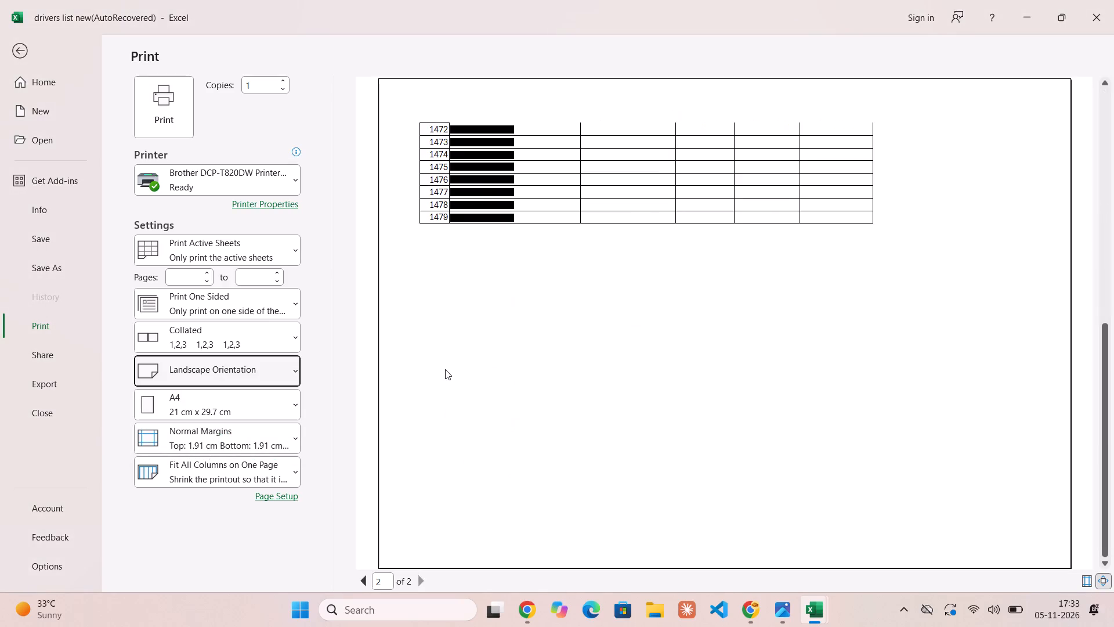
scroll(445, 369, "down", 1)
scroll(445, 369, "up", 8)
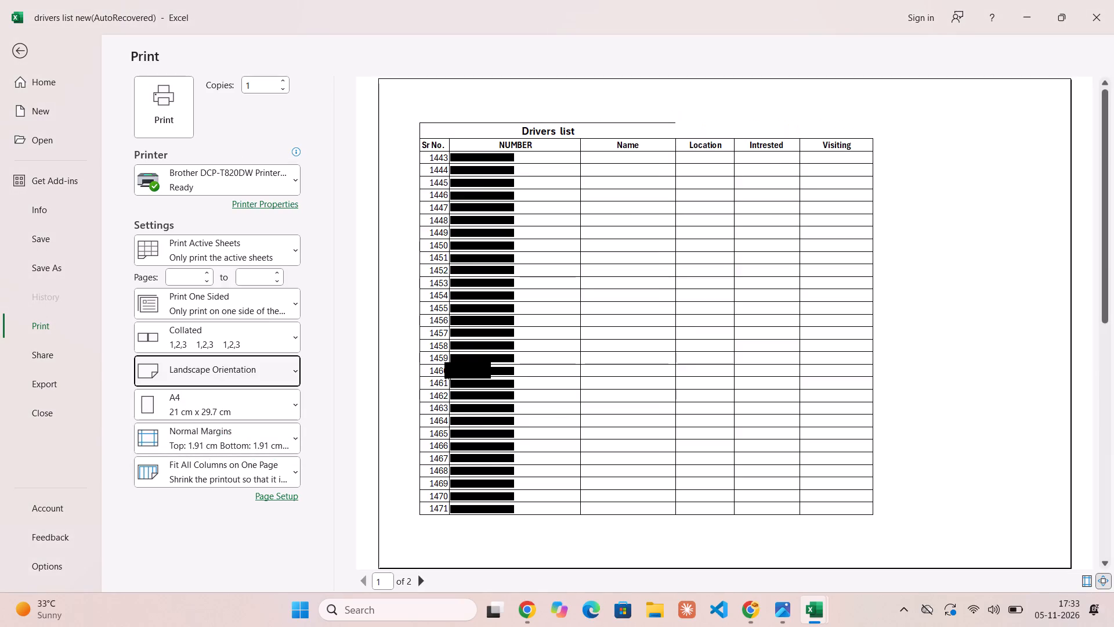
left_click(169, 114)
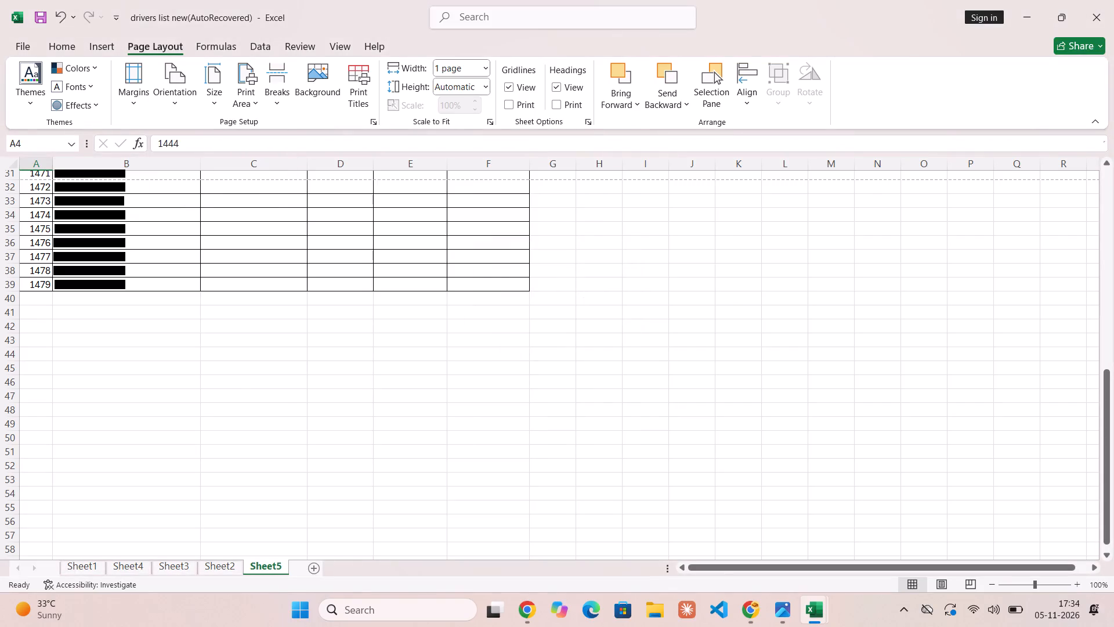
Switch to Sheet1 and look through the rows at the end of its driver list.
left_click(83, 568)
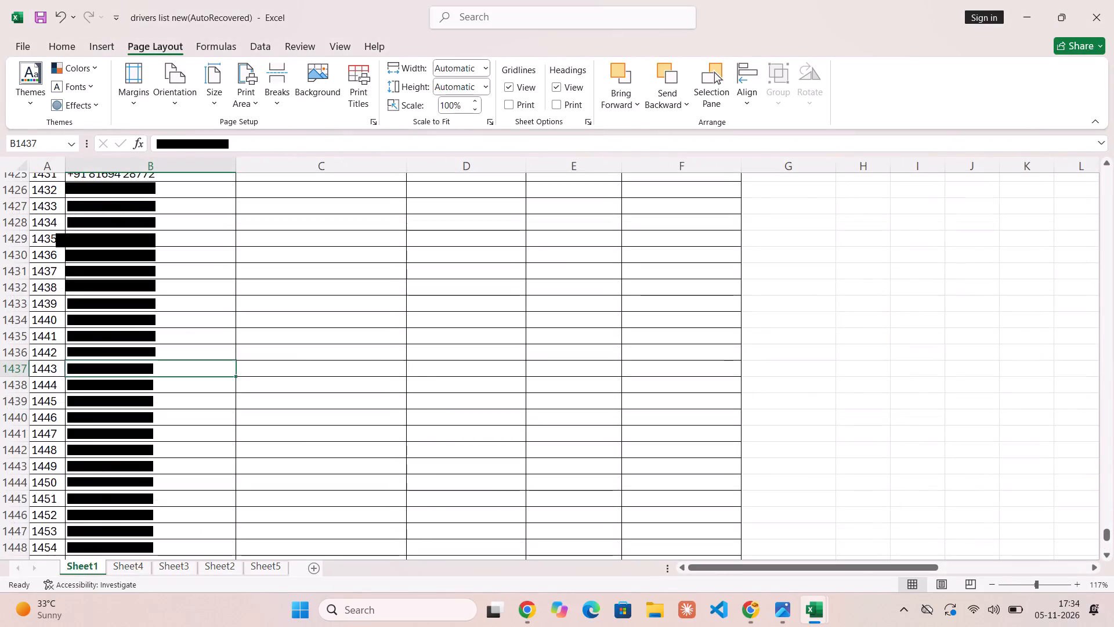
scroll(115, 472, "down", 8)
scroll(115, 472, "up", 2)
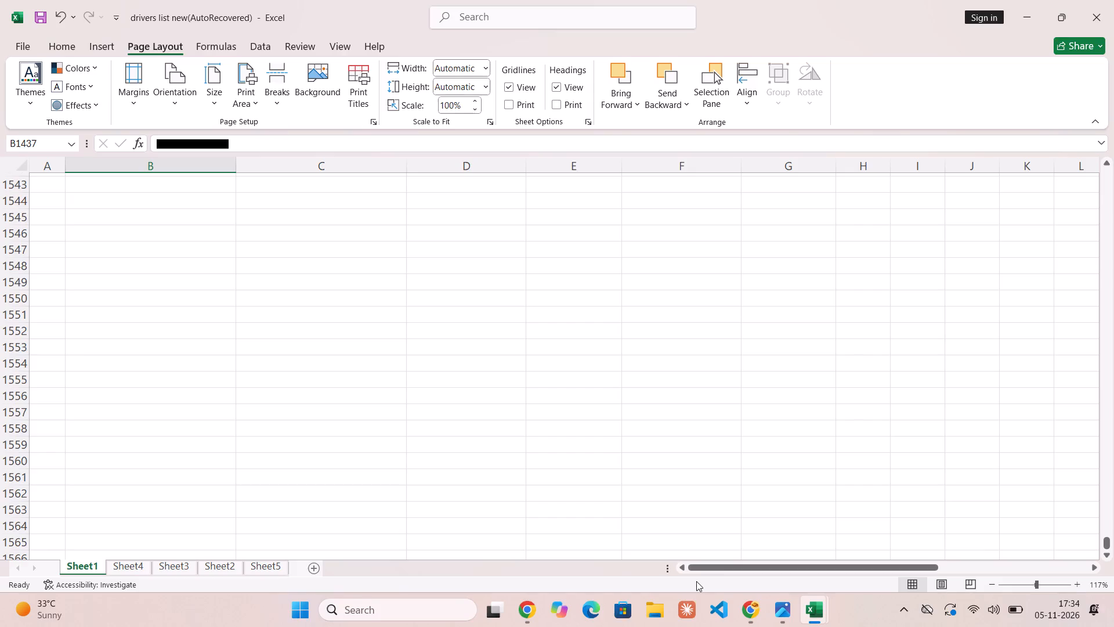
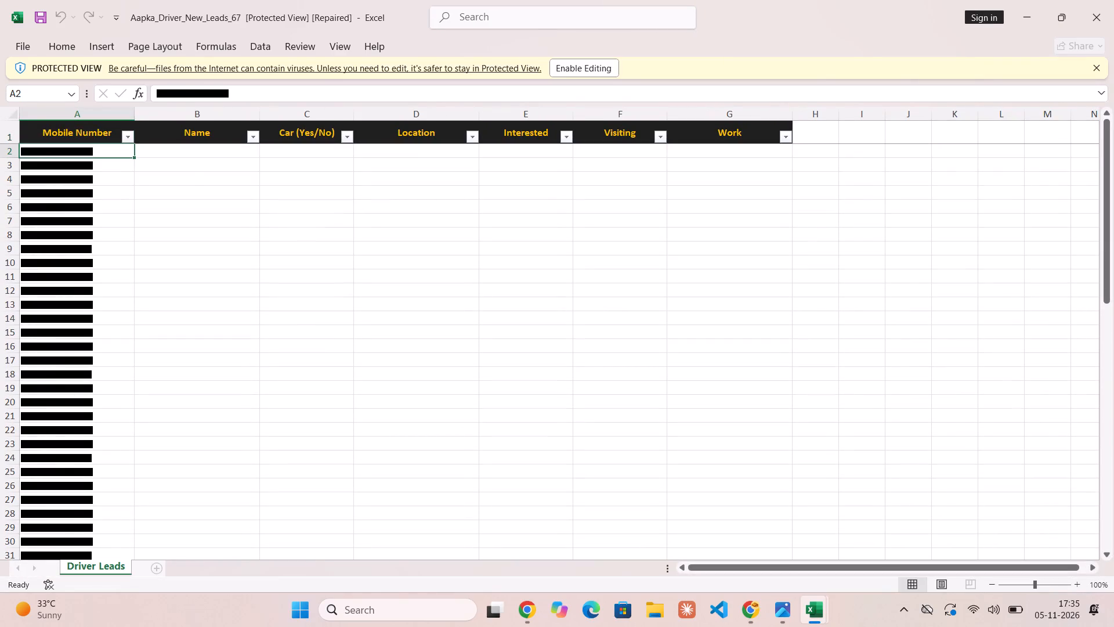
Copy all the mobile numbers in cells A2 to A68 of the Driver Leads sheet in the Aapka_Driver_New_Leads_67 workbook.
key("shift+Down")
key("shift+Down")
key("shift+Down")
key("shift+Down")
key("shift+Down")
key("shift+Down")
key("shift+Down")
key("shift+Down")
key("shift+Down")
key("shift+Down")
key("shift+Down")
key("shift+Down")
key("shift+Down")
key("shift+Down")
key("shift+Down")
key("shift+Down")
key("shift+Down")
key("shift+Down")
key("shift+Down")
key("shift+Down")
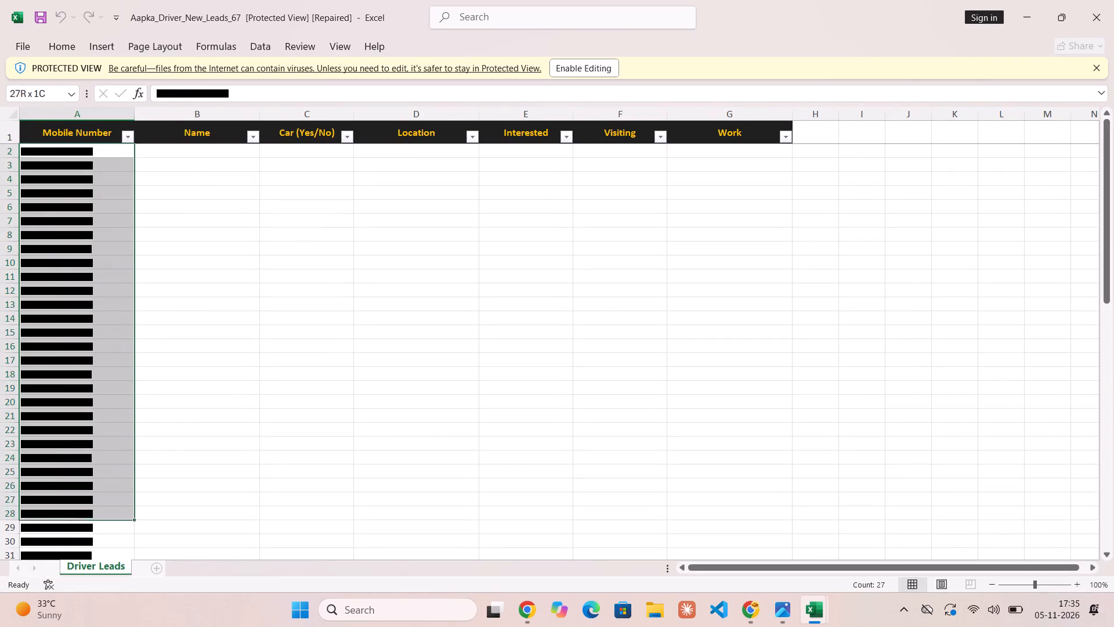
key("shift+Up")
key("shift+Up")
key("shift+Up")
key("shift+Up")
key("shift+Up")
key("shift+Up")
key("shift+Up")
key("shift+Up")
key("shift+Up")
key("shift+Up")
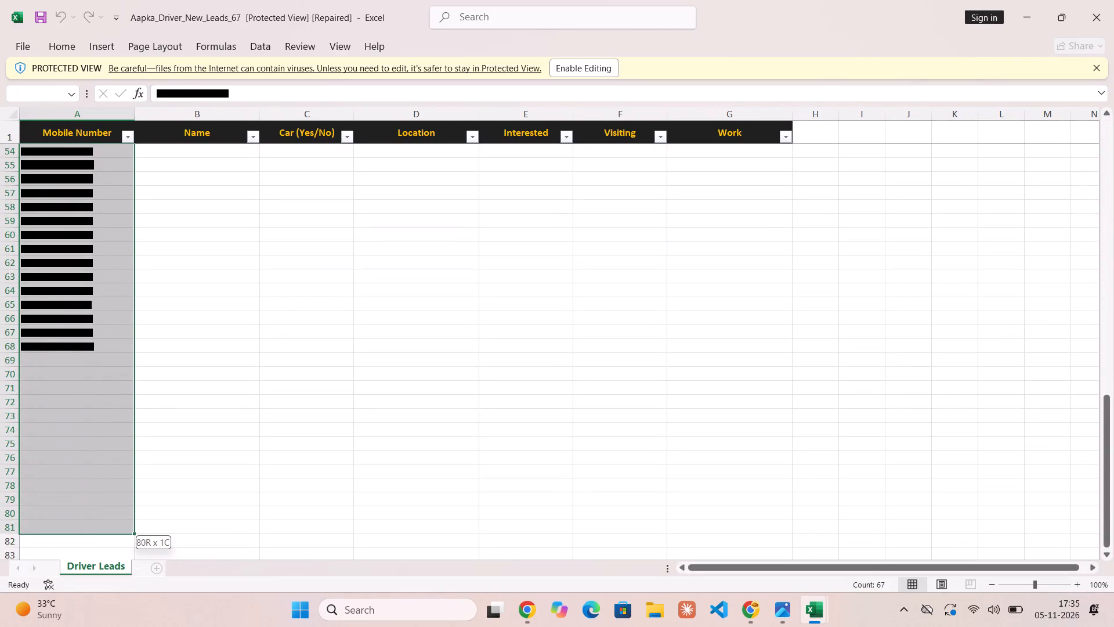
key("shift+Up")
key("shift+Up")
key("shift+Up")
key("shift+Up")
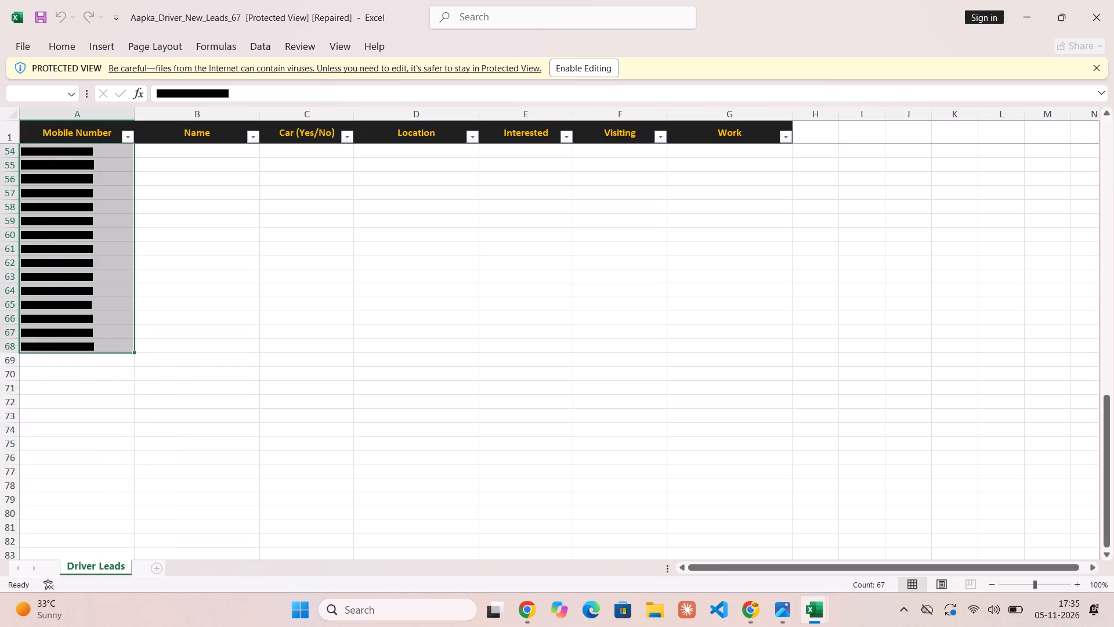
key("c")
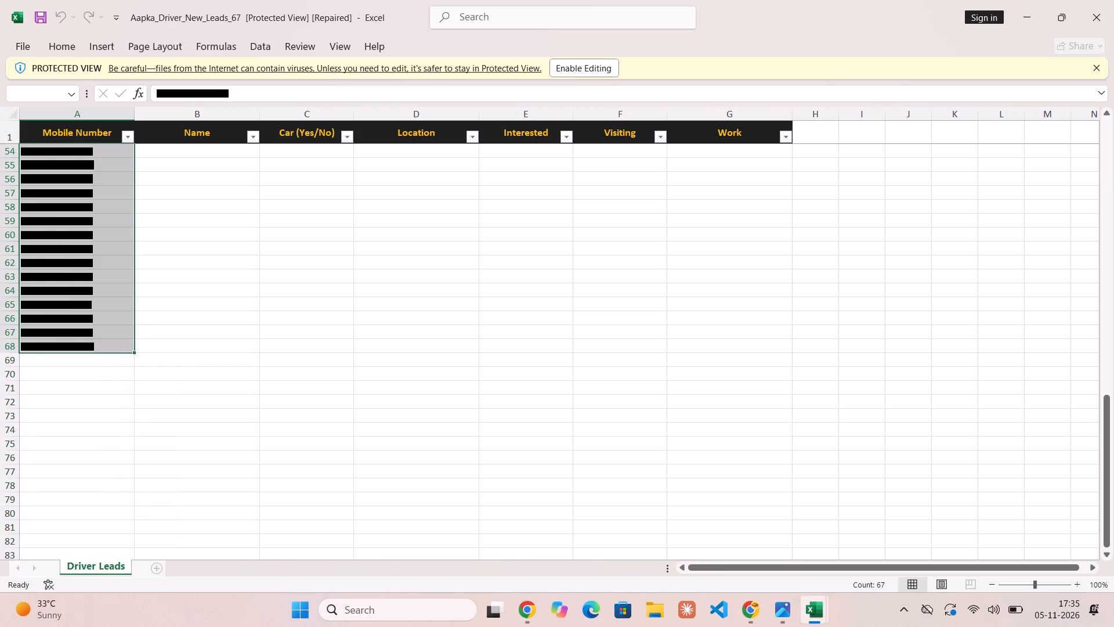
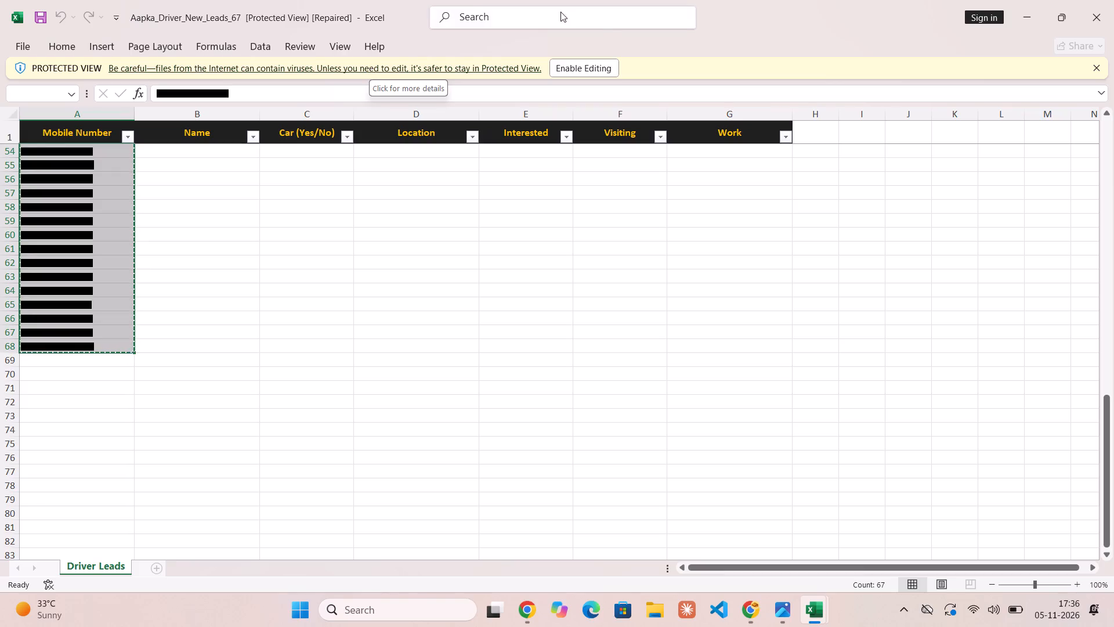
Switch back to the drivers list new workbook and add a new blank sheet after Sheet1.
left_click(1019, 19)
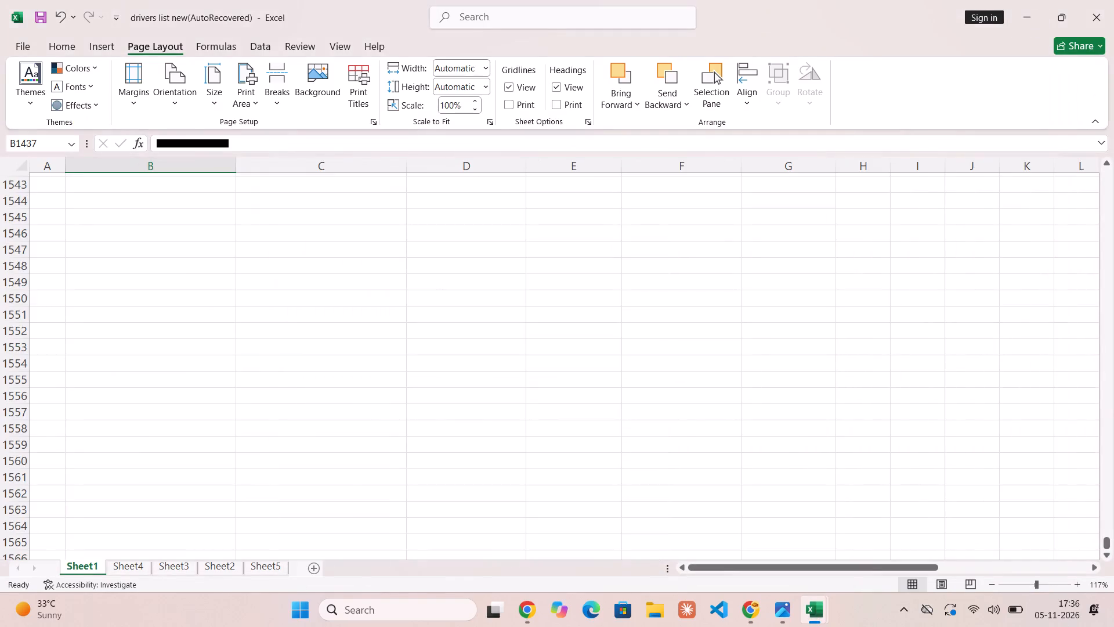
scroll(434, 321, "up", 6)
scroll(434, 321, "down", 4)
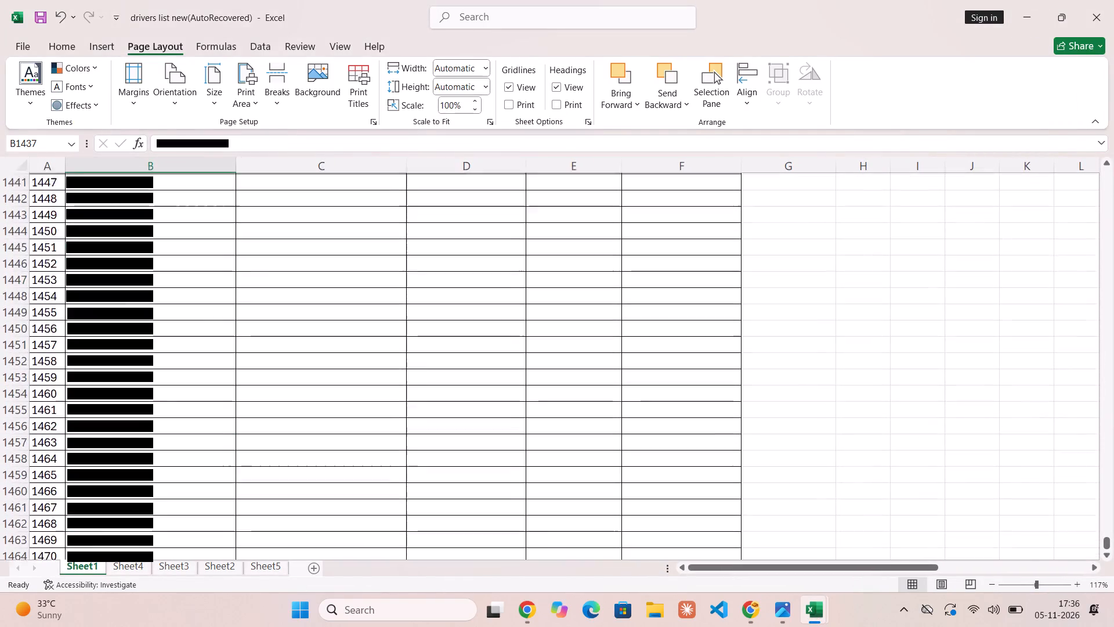
scroll(434, 321, "down", 4)
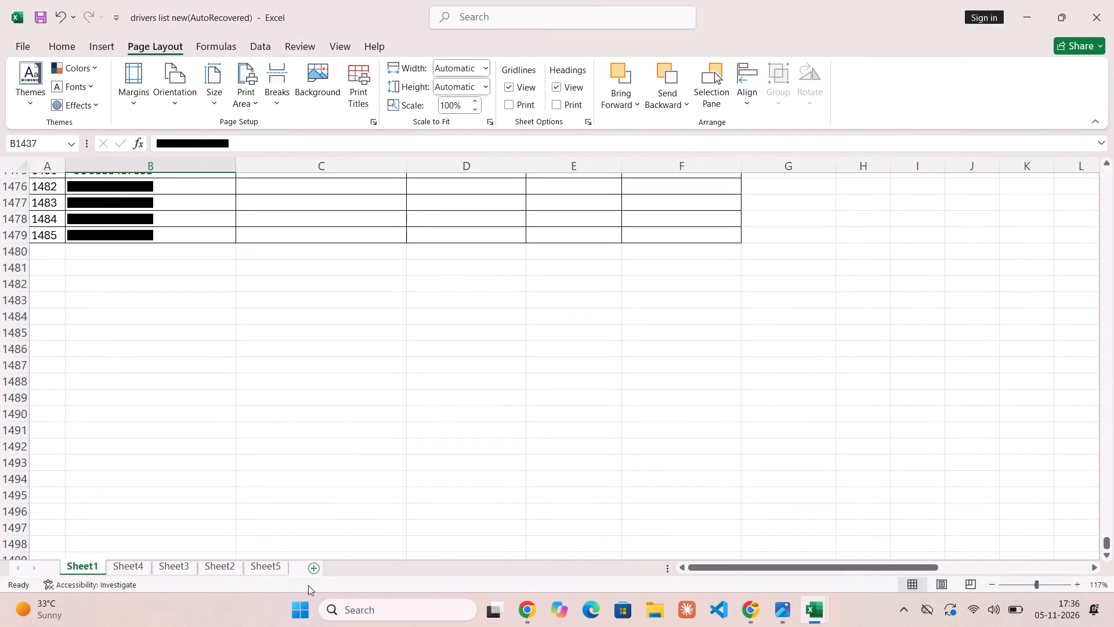
left_click(310, 565)
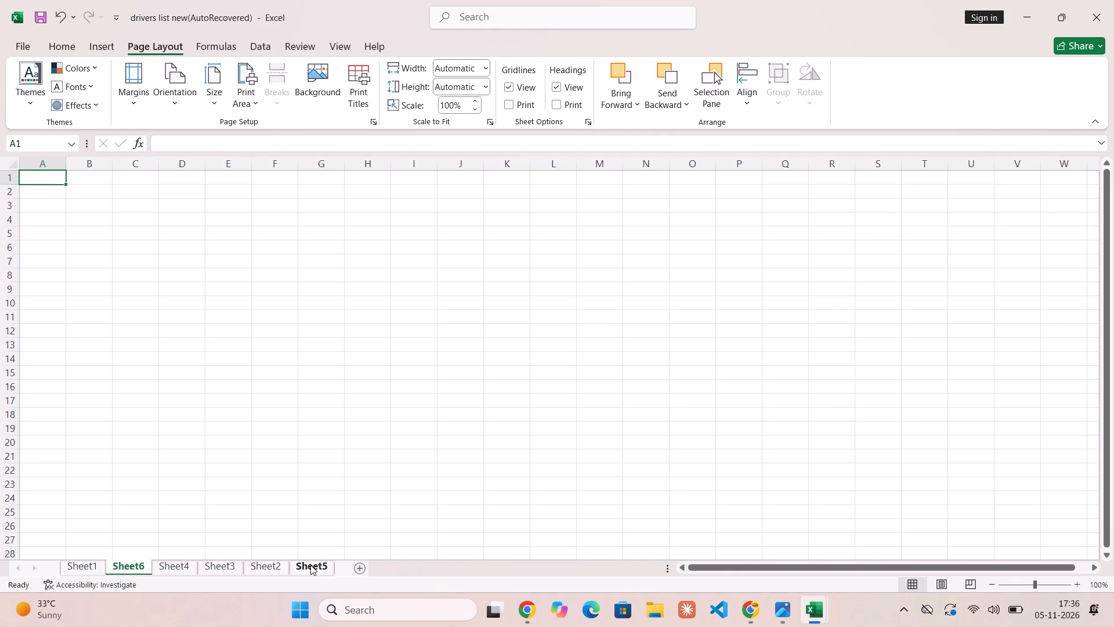
Paste the copied mobile numbers into Sheet6 starting at cell B3 and widen column B to fit them.
left_click(50, 199)
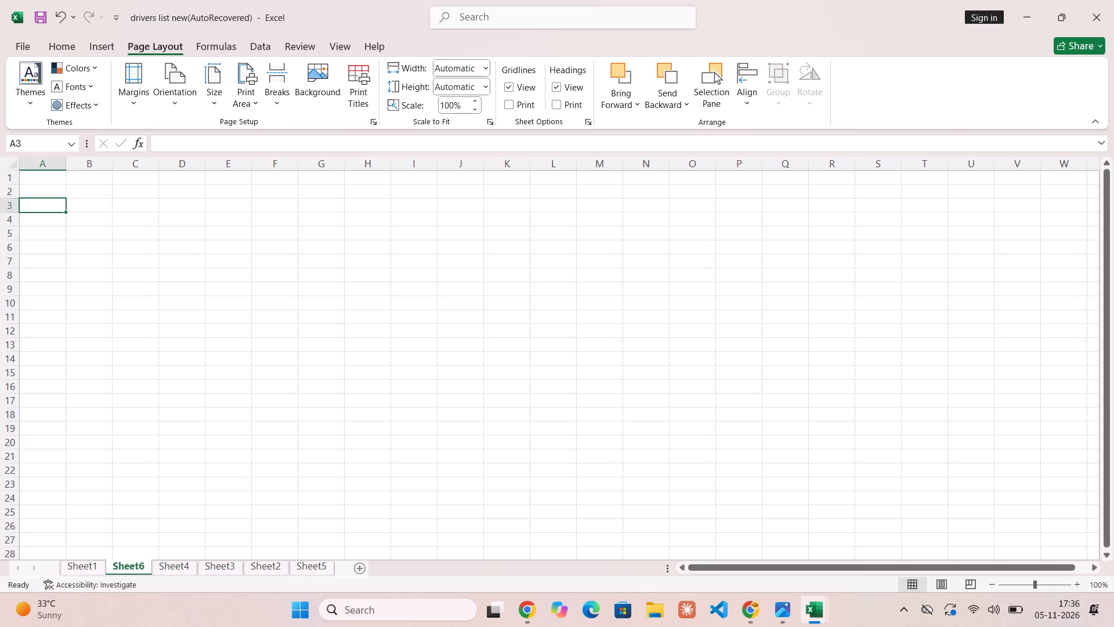
left_click(74, 204)
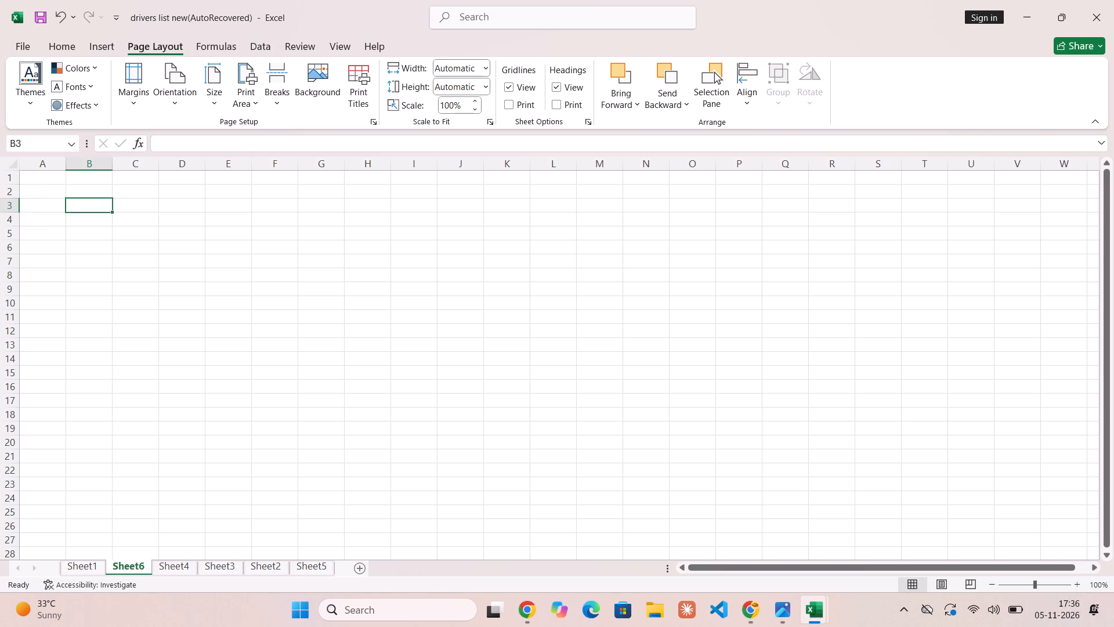
key("ctrl+v")
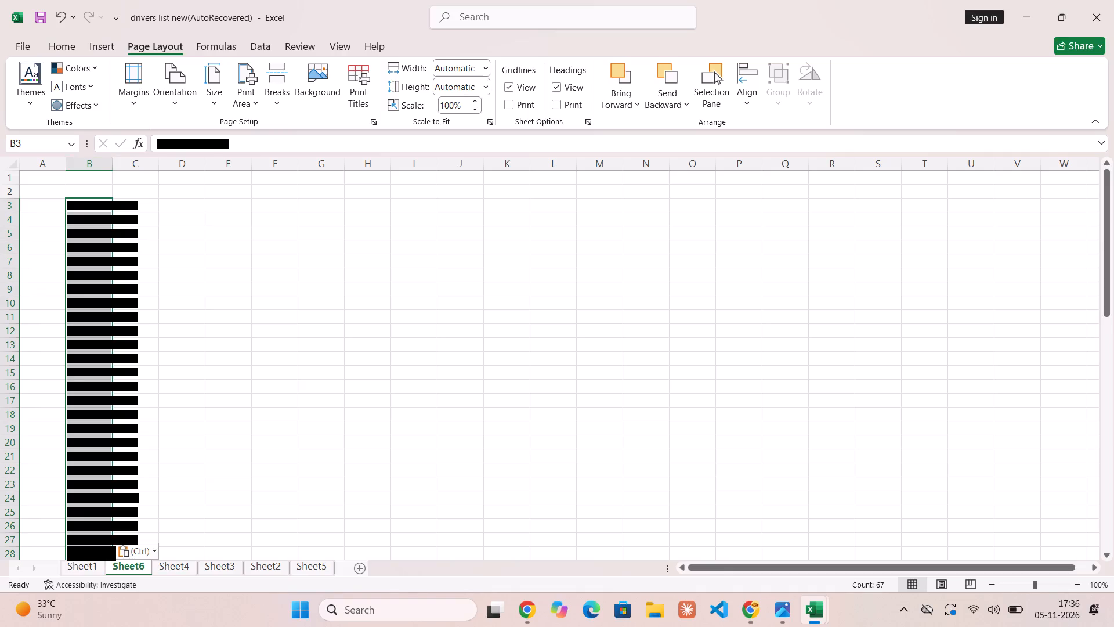
left_click_drag(110, 160, 157, 153)
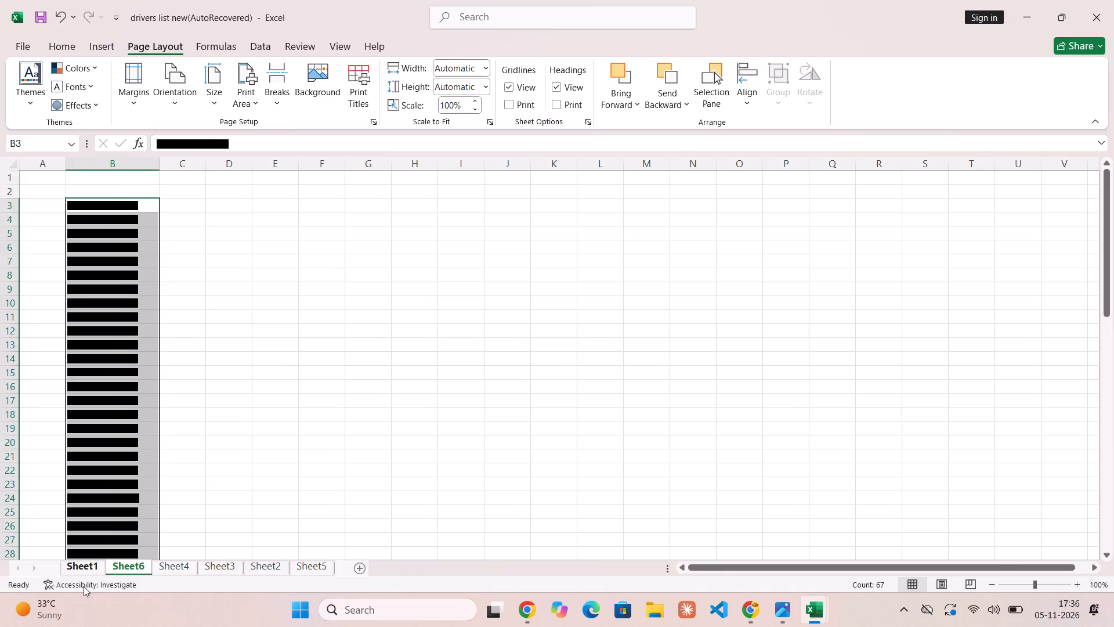
Paste the copied mobile numbers at the end of Sheet1's list, starting at cell B1480.
left_click(82, 569)
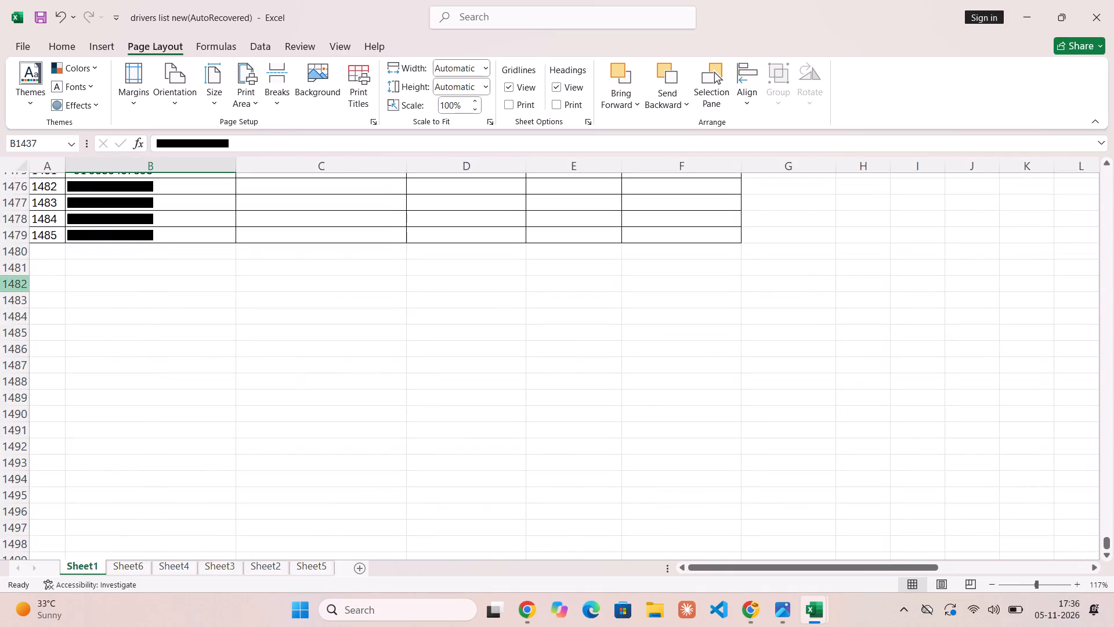
left_click(84, 256)
key("ctrl+v")
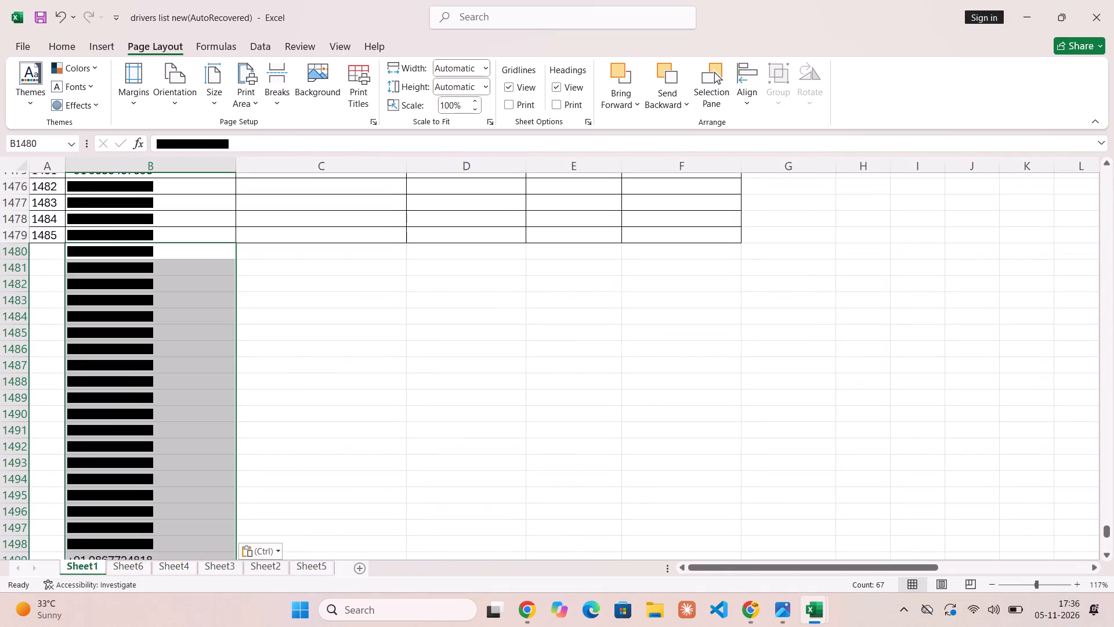
Continue Sheet1's serial numbers from A1479 down to A1546 as a fill series, from 1485 to 1552.
left_click(46, 234)
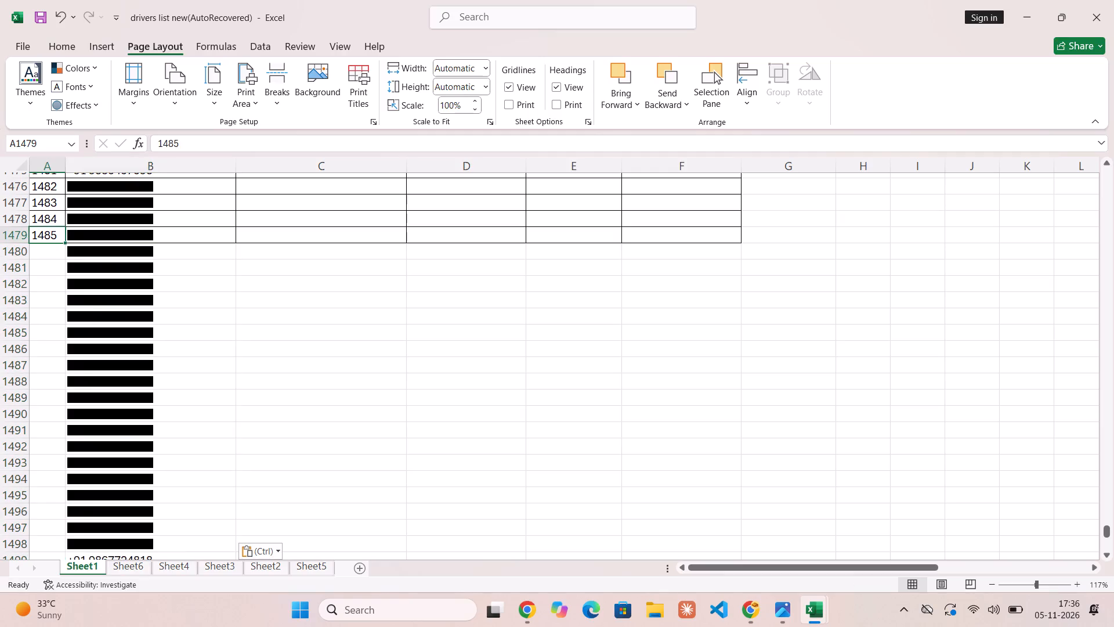
left_click_drag(65, 242, 57, 521)
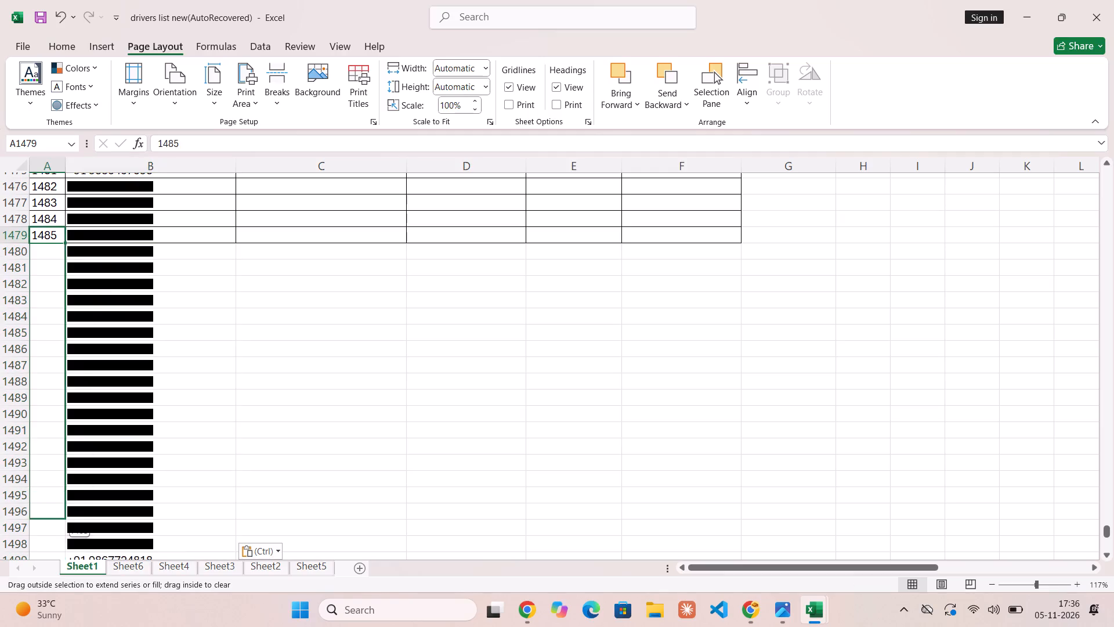
left_click_drag(57, 521, 53, 612)
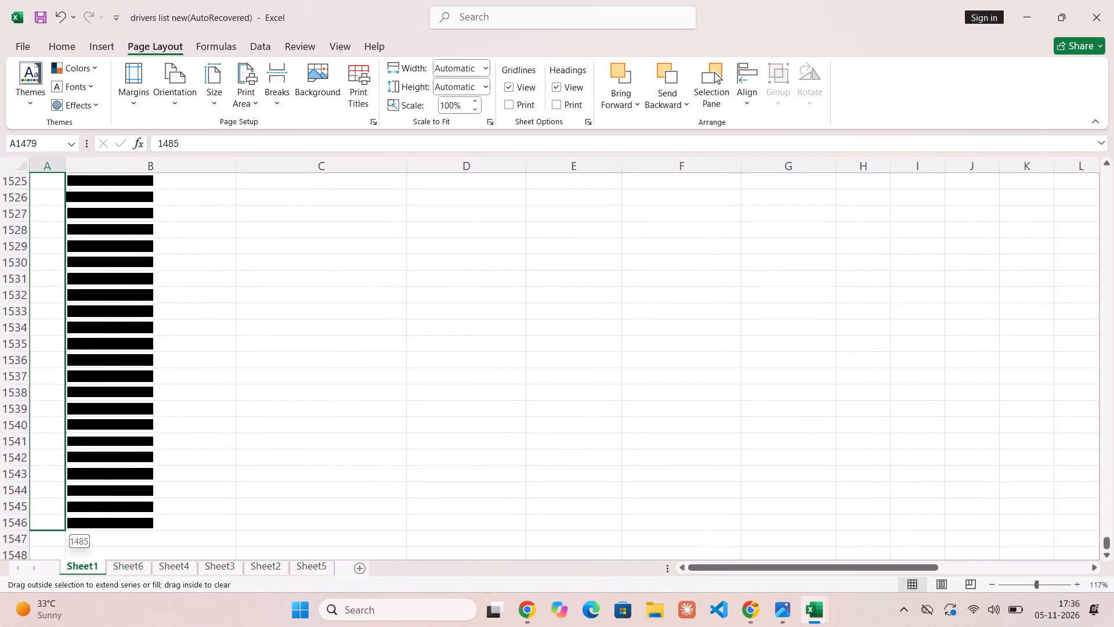
left_click_drag(53, 612, 52, 531)
left_click(72, 535)
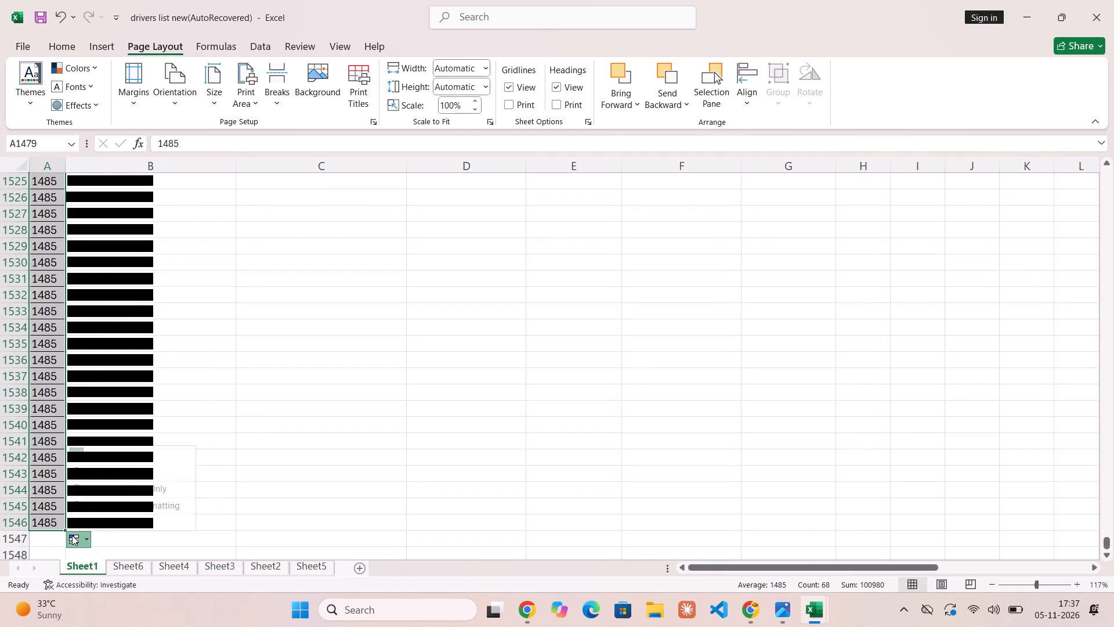
left_click(77, 474)
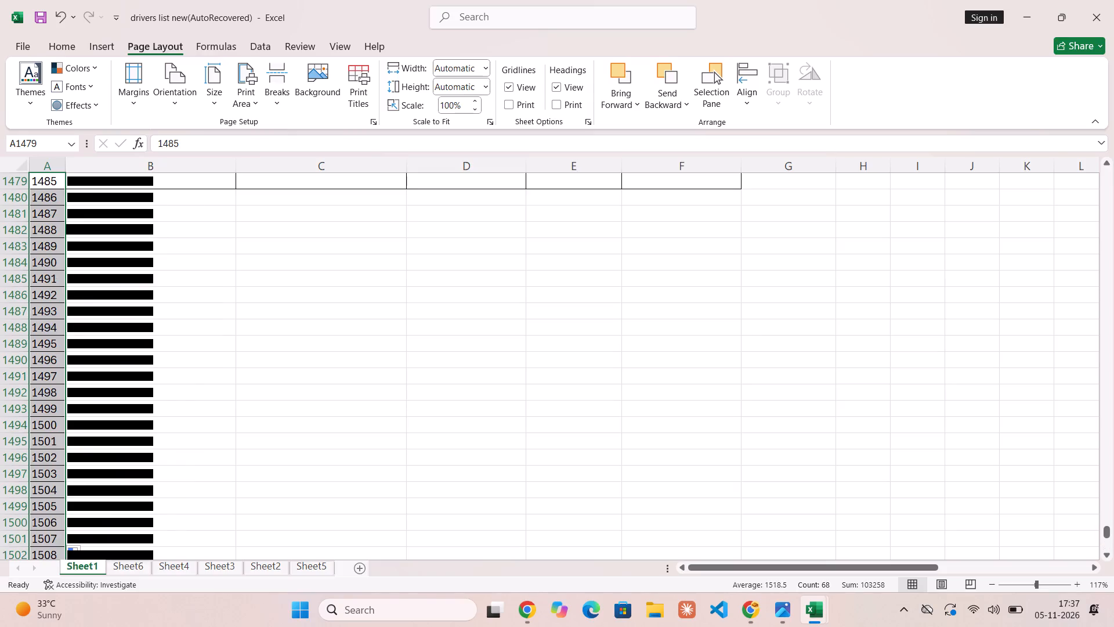
left_click(208, 449)
Apply all borders to cells B1480 to F1546, covering the newly pasted rows on Sheet1.
left_click(109, 200)
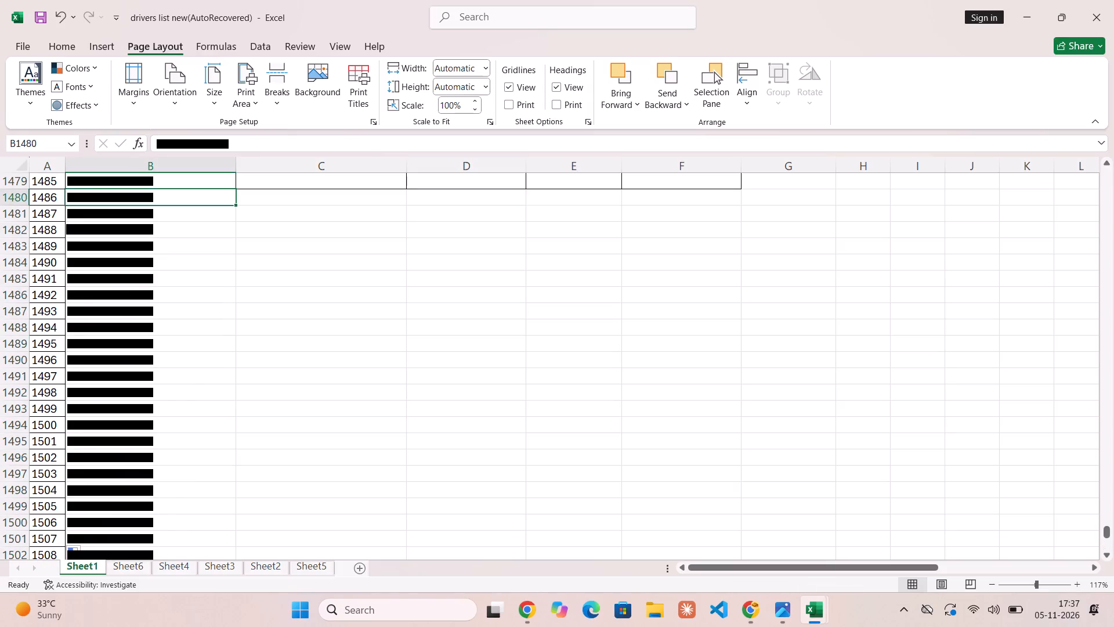
key("shift+Down")
key("shift+Down")
key("shift+Down")
key("shift+Down")
key("shift+Down")
key("shift+Down")
key("shift+Down")
key("shift+Down")
key("shift+Down")
key("shift+Down")
key("shift+Down")
key("shift+Down")
key("shift+Down")
key("shift+Down")
key("shift+Down")
key("shift+Down")
key("shift+Down")
key("shift+Down")
key("shift+Down")
key("shift+Down")
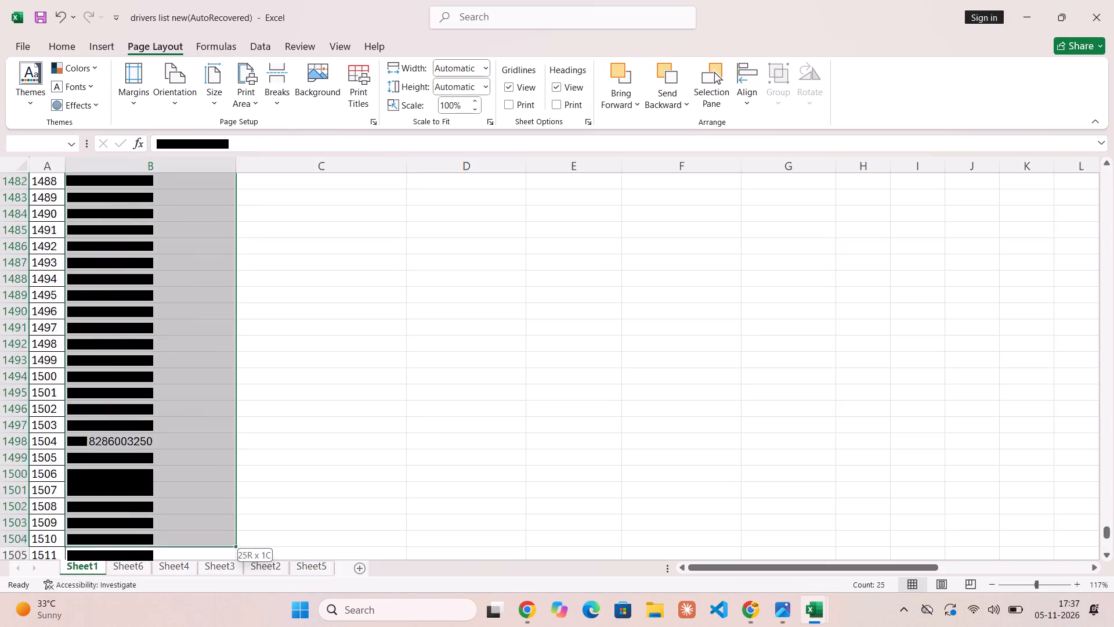
key("shift+Down")
key("shift+Down")
key("shift+Down")
key("shift+Down")
key("shift+Down")
key("shift+Down")
key("shift+Down")
key("shift+Down")
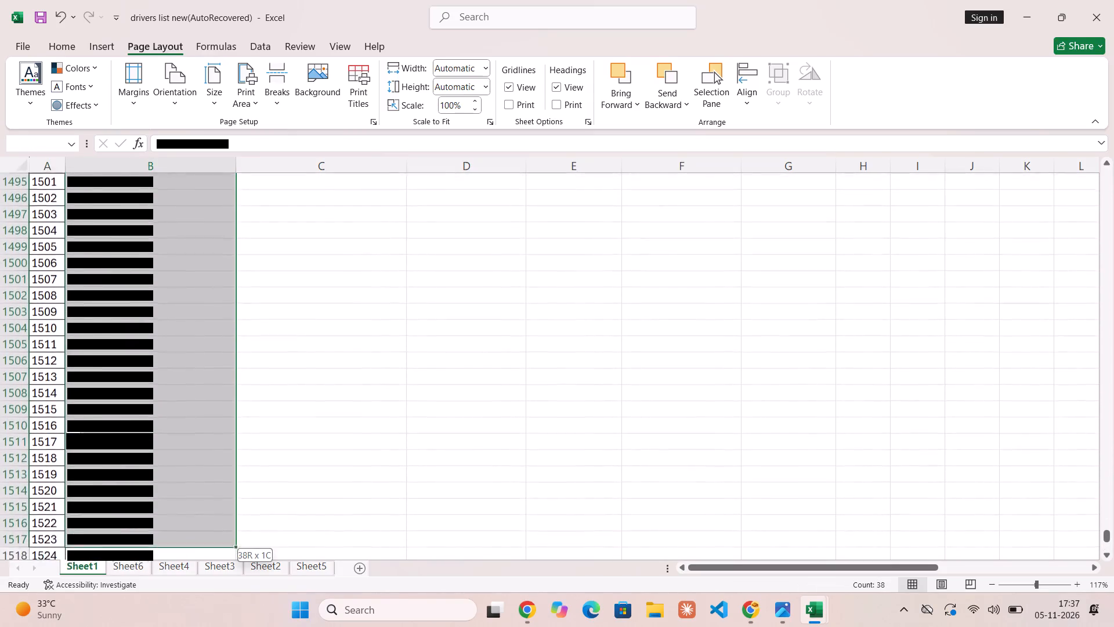
key("shift+Down")
key("shift+Down")
key("shift+Down")
key("shift+Down")
key("shift+Down")
key("shift+Down")
key("shift+Down")
key("shift+Down")
key("shift+Down")
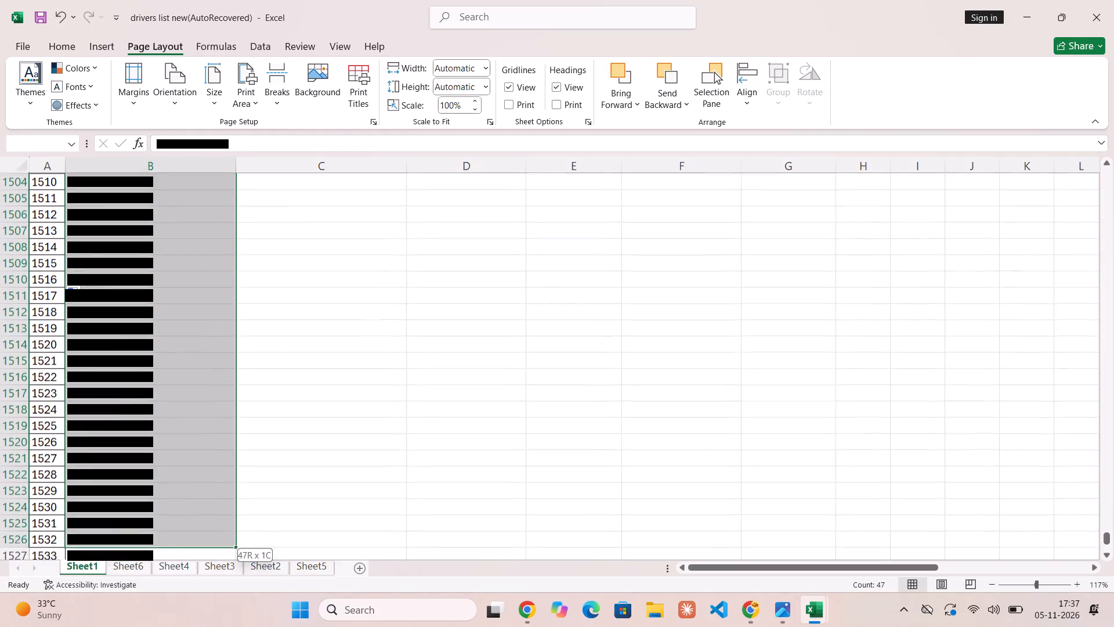
key("shift+Down")
key("shift+Down")
key("shift+Down")
key("shift+Down")
key("shift+Down")
key("shift+Down")
key("shift+Down")
key("shift+Down")
key("shift+Down")
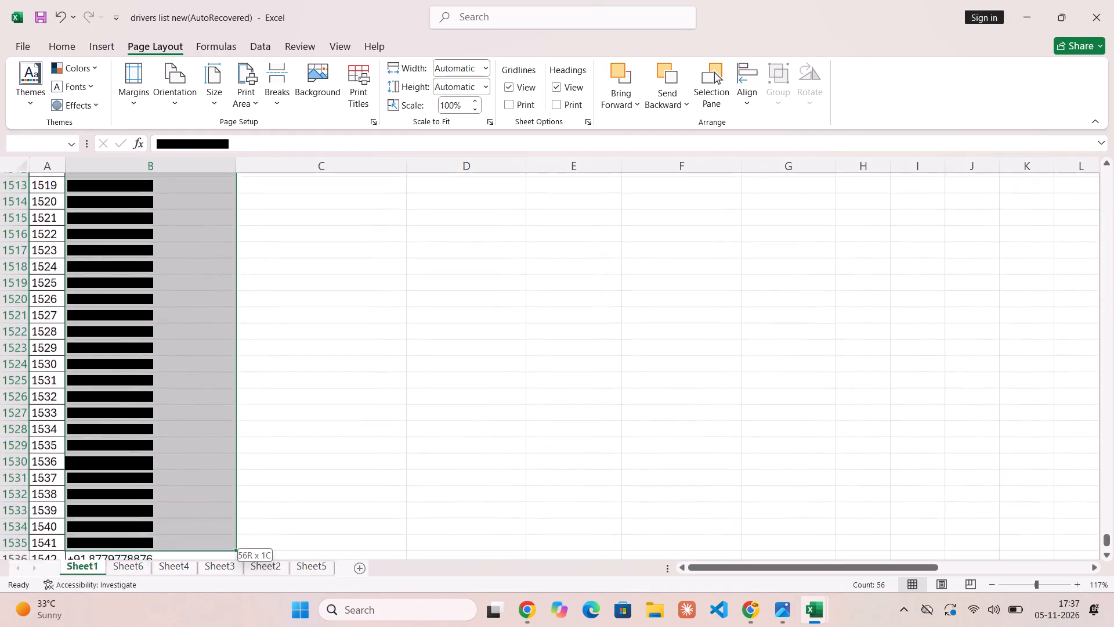
key("shift+Down")
key("shift+Down")
key("shift+Down")
key("shift+Down")
key("shift+Down")
key("shift+Down")
key("shift+Down")
key("shift+Down")
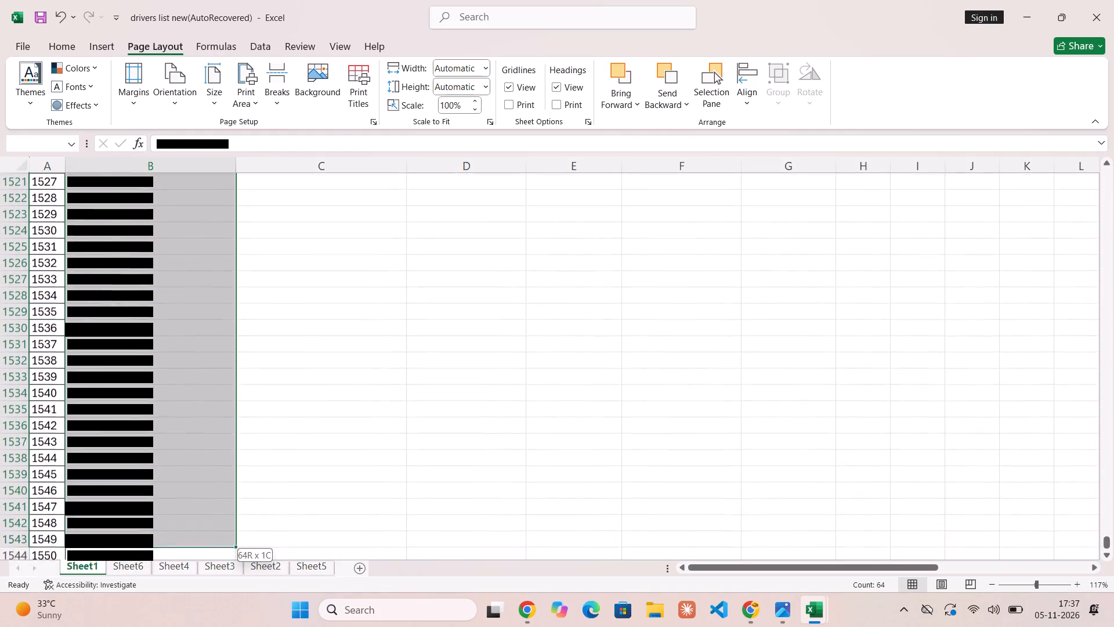
key("shift+Down")
key("shift+Down")
key("shift+Down")
key("shift+Right")
key("shift+Right")
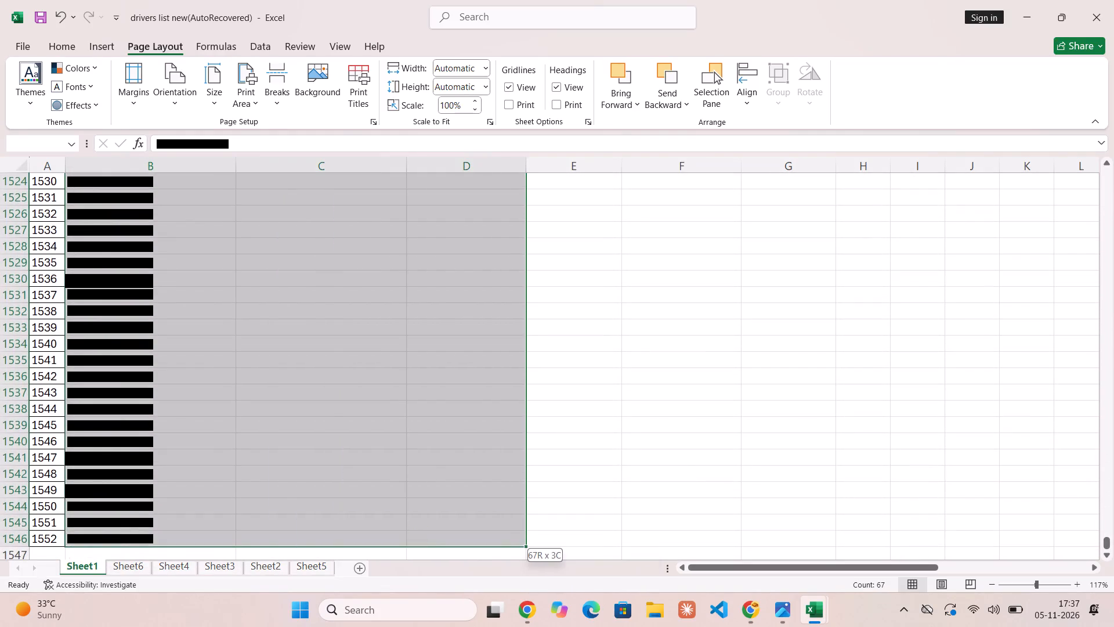
key("shift+Right")
scroll(109, 200, "up", 6, "shift")
scroll(109, 200, "down", 1, "shift")
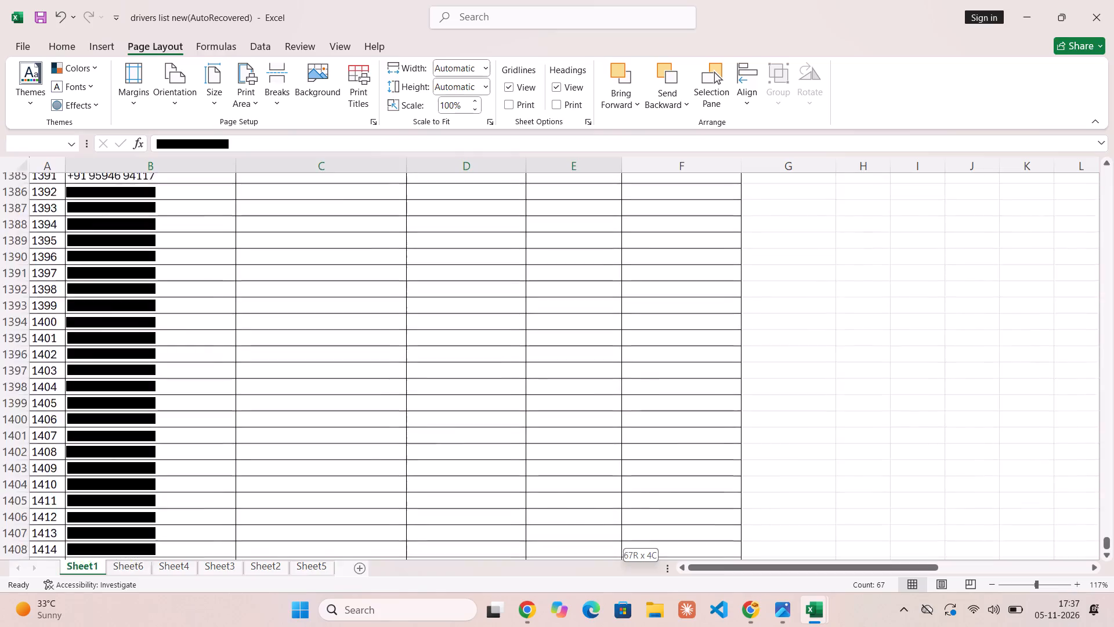
scroll(109, 200, "down", 5, "shift")
scroll(109, 200, "up", 3, "shift")
key("shift+Right")
key("shift+Right")
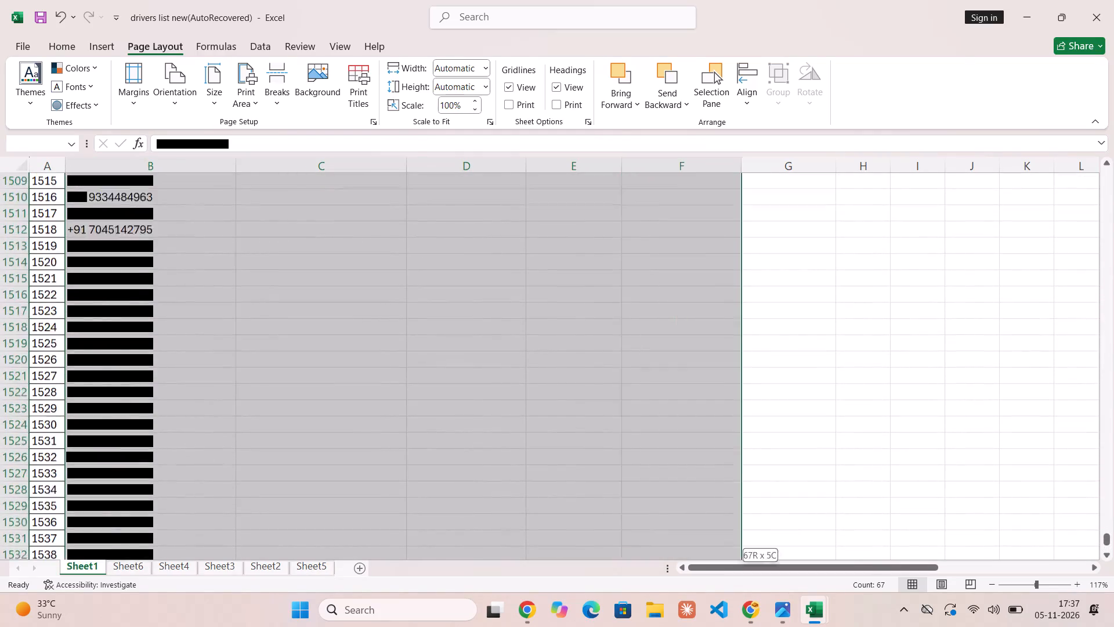
key("shift+Left")
scroll(109, 200, "up", 4, "shift")
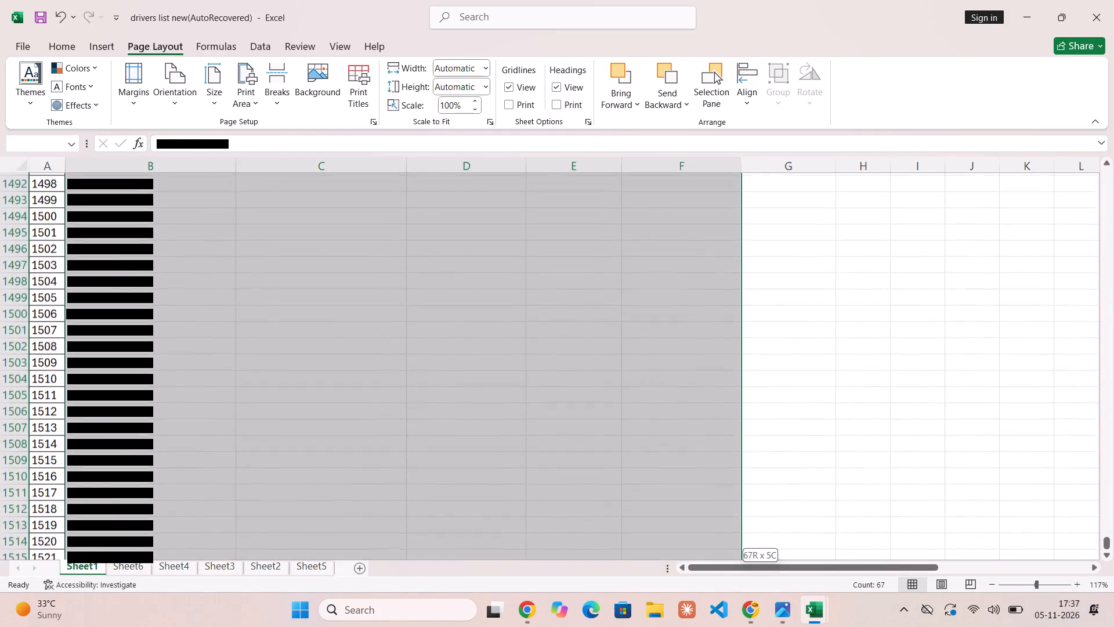
scroll(109, 200, "up", 3, "shift")
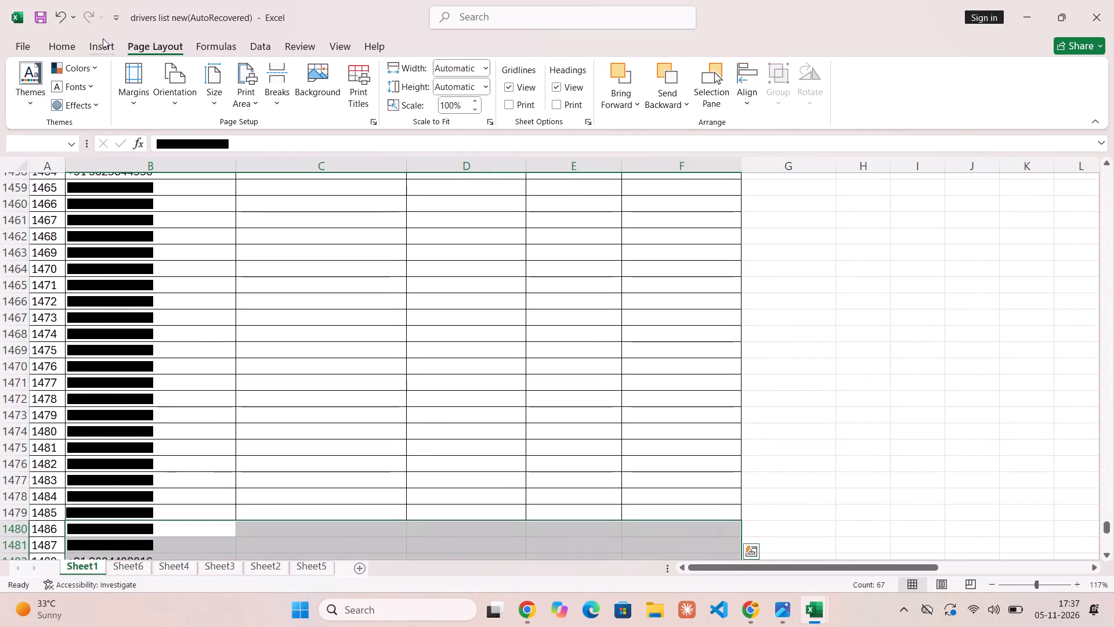
left_click(60, 45)
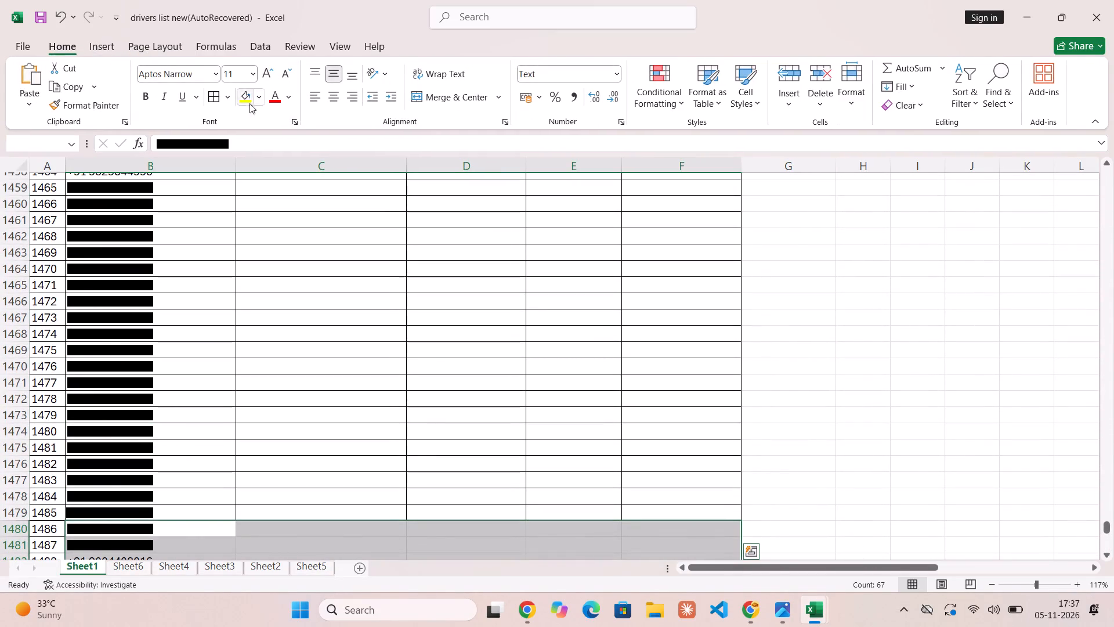
left_click(216, 105)
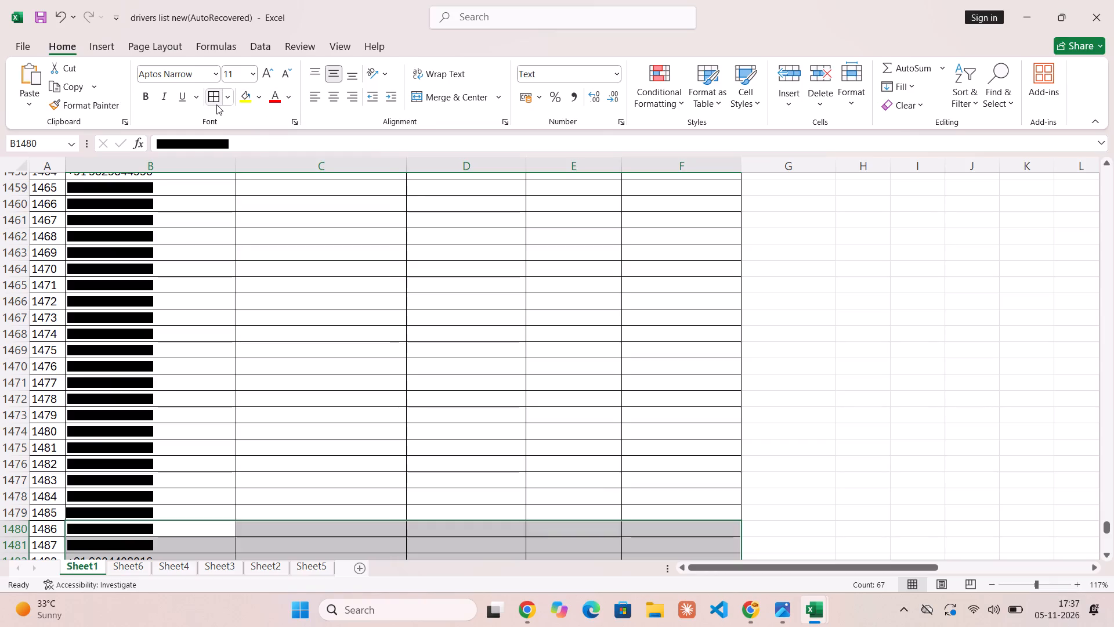
left_click(354, 321)
scroll(354, 321, "down", 3)
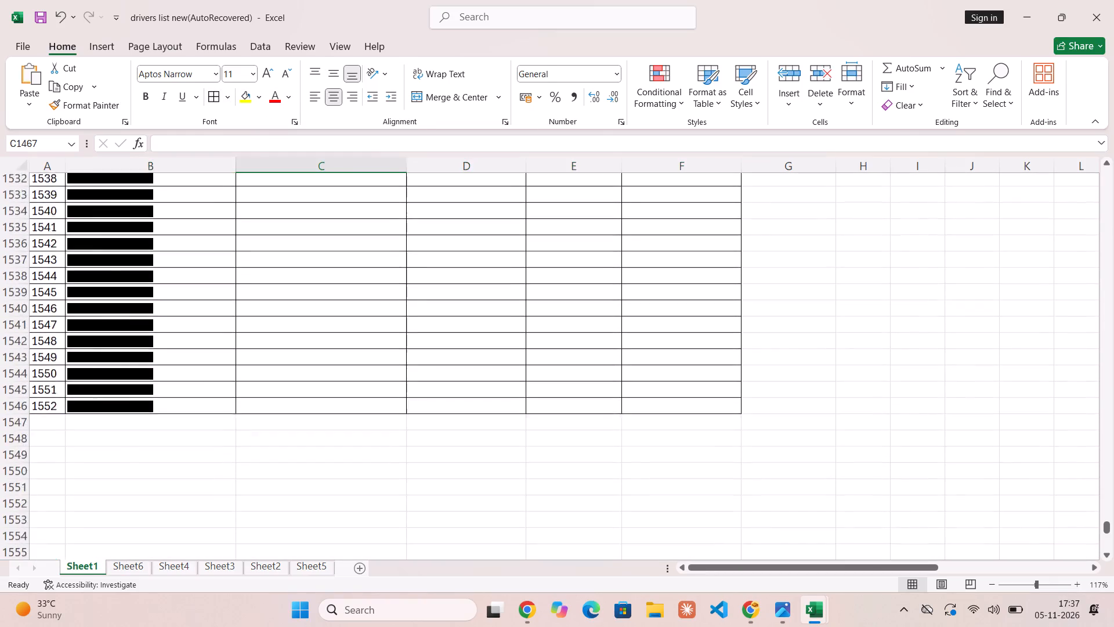
scroll(354, 321, "down", 2)
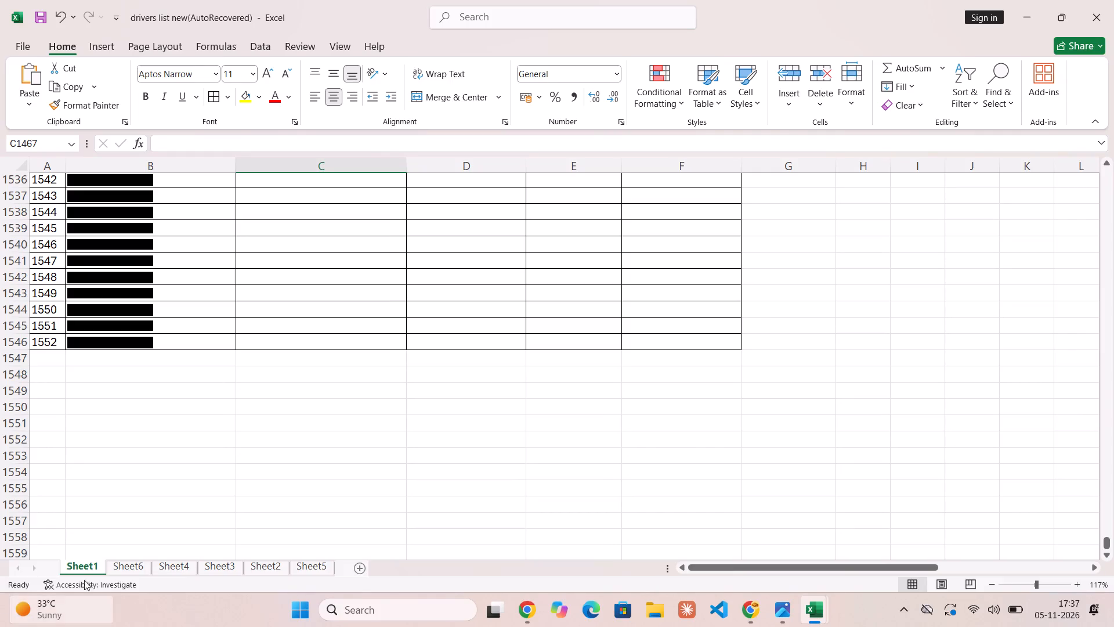
Look through the driver tables on Sheet5, Sheet2, Sheet3 and Sheet4.
left_click(300, 564)
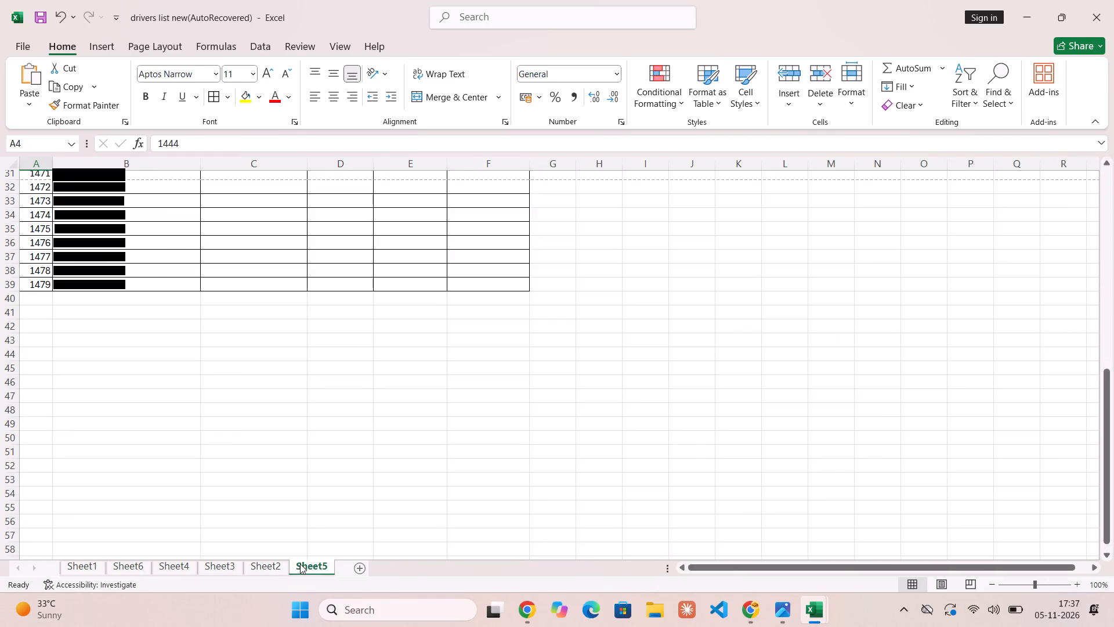
scroll(331, 346, "up", 1)
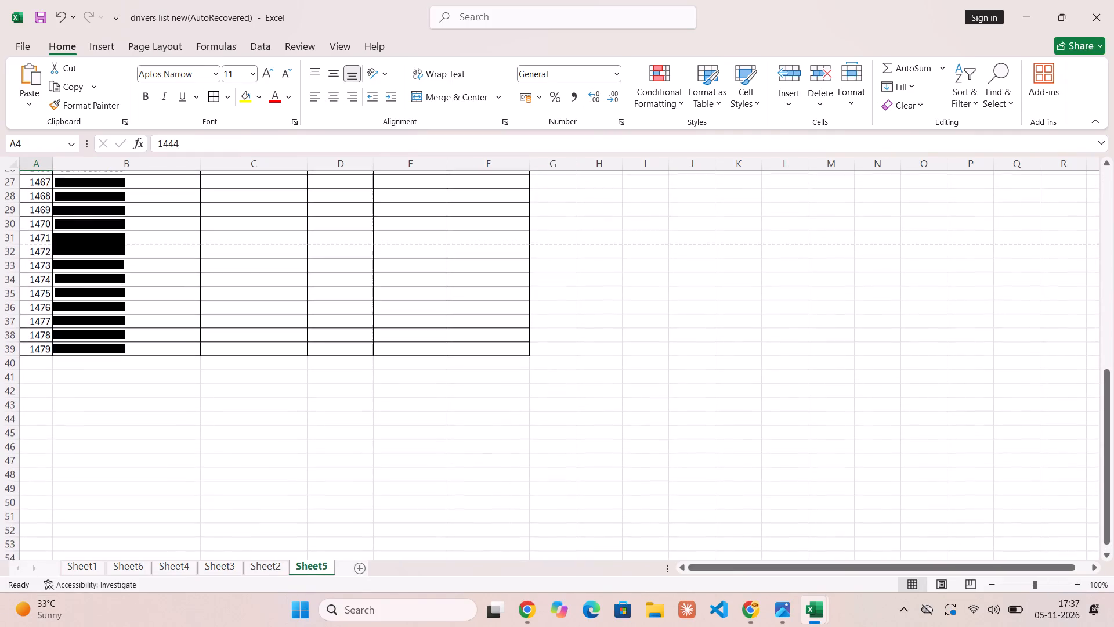
left_click(271, 569)
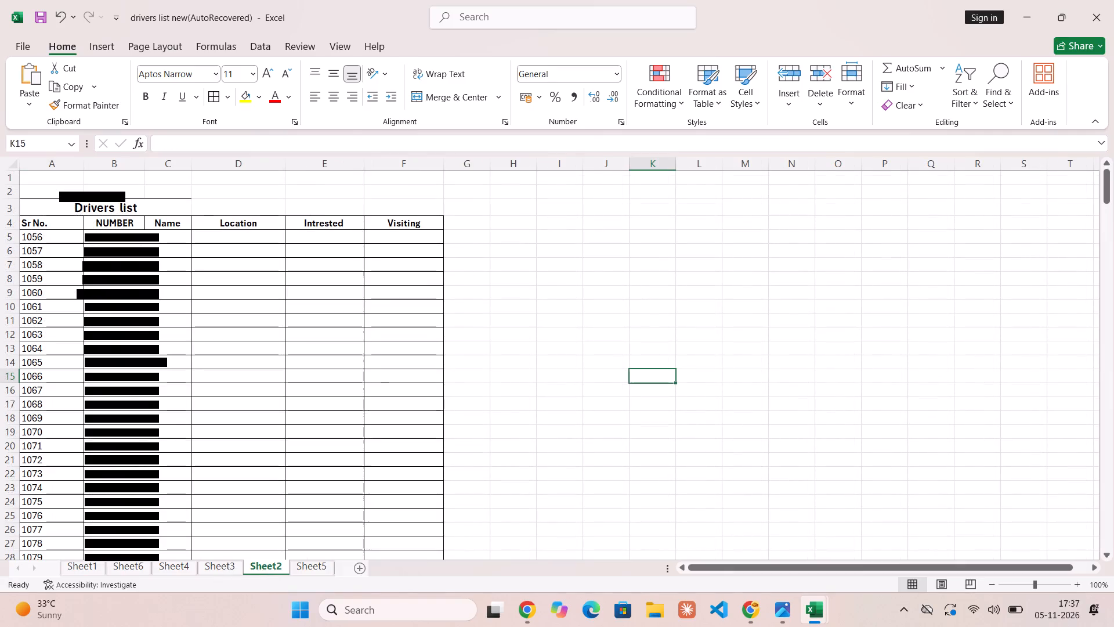
left_click(222, 567)
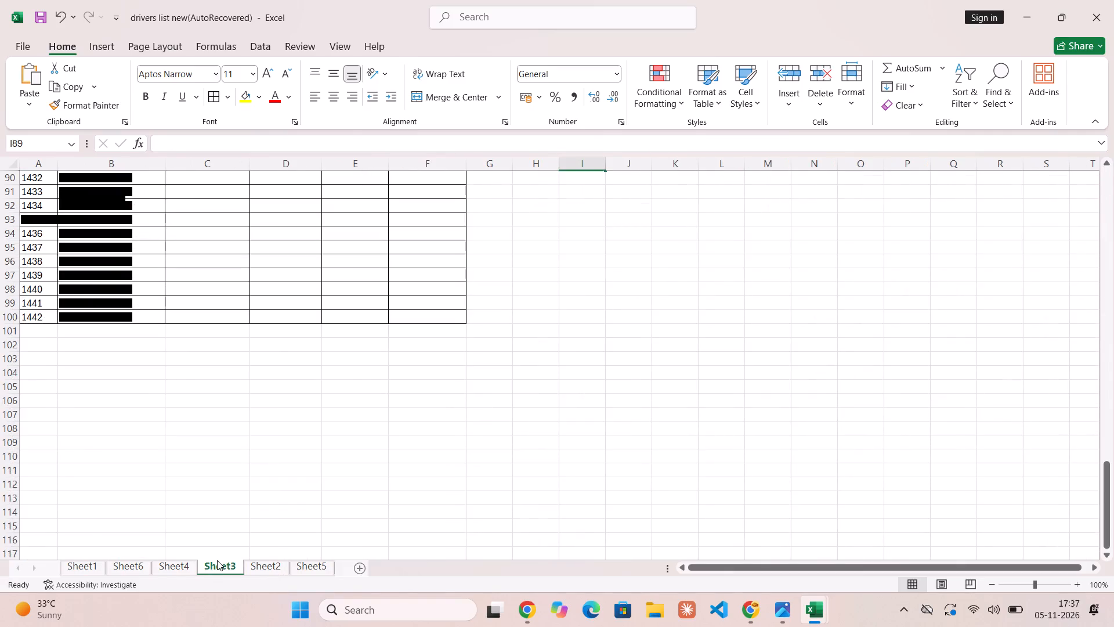
left_click(182, 561)
scroll(150, 451, "right", 1)
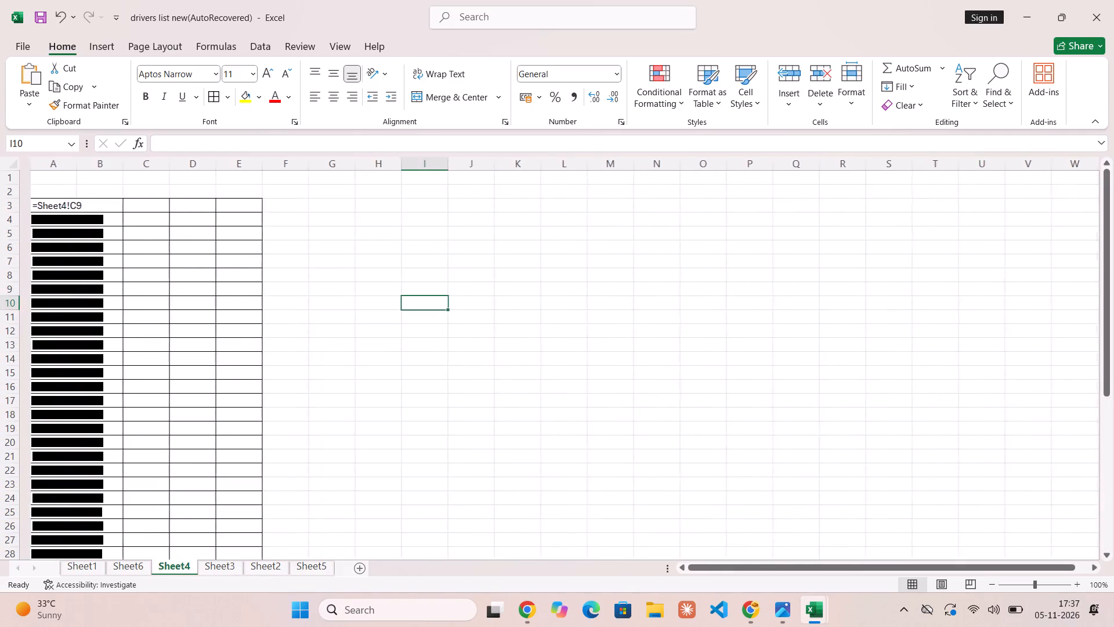
Number the mobile numbers on Sheet6 in cells A3 to A69 as a fill series starting at 1480.
left_click(124, 560)
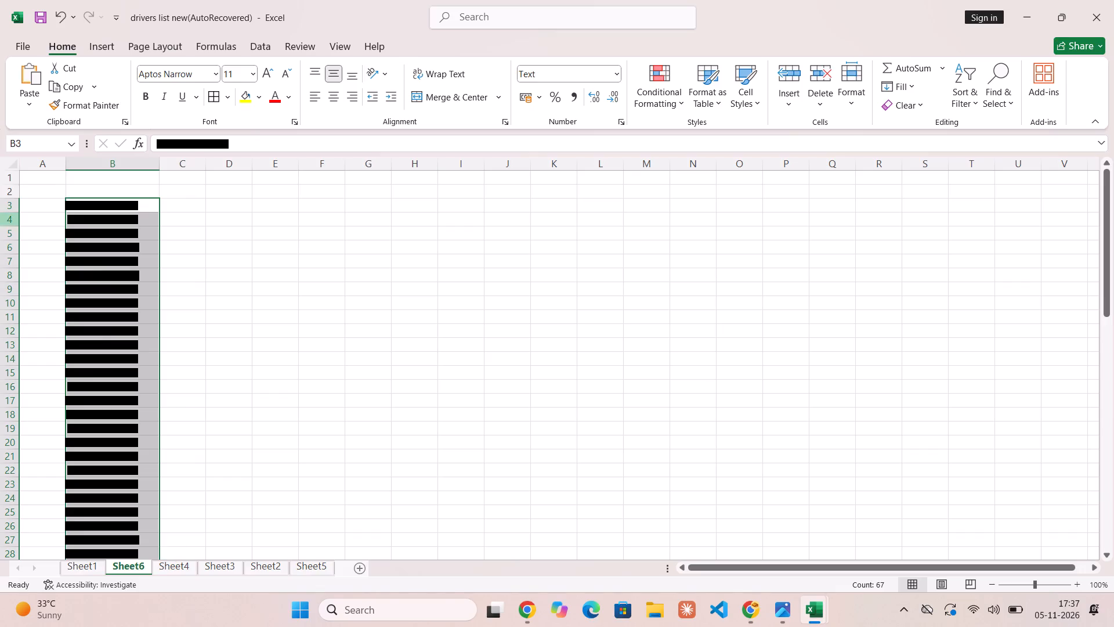
left_click(42, 210)
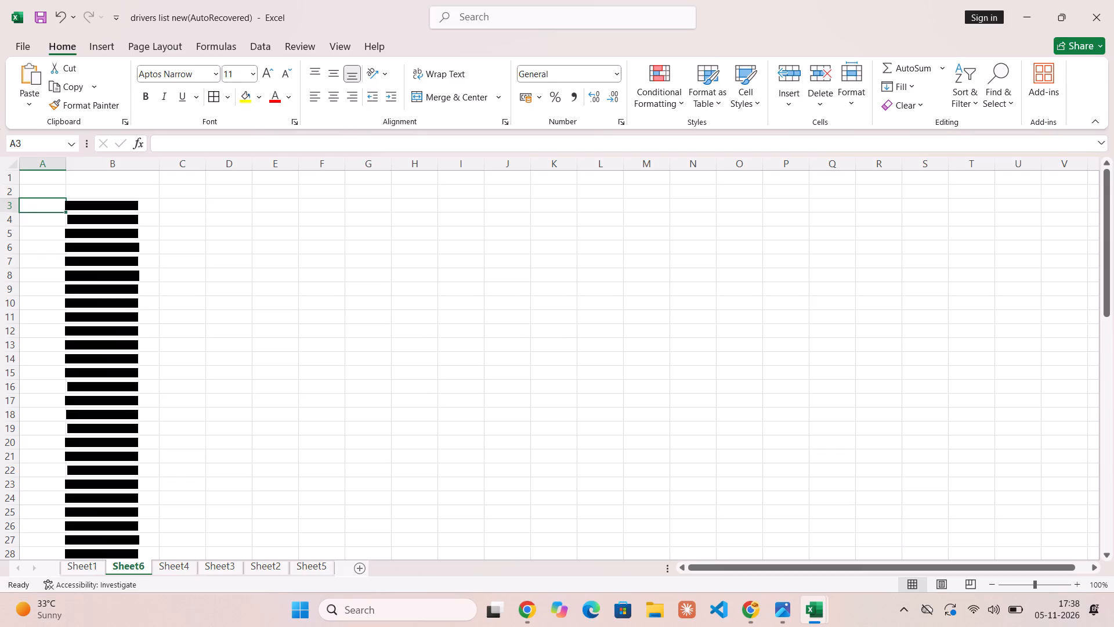
key("1")
key("4")
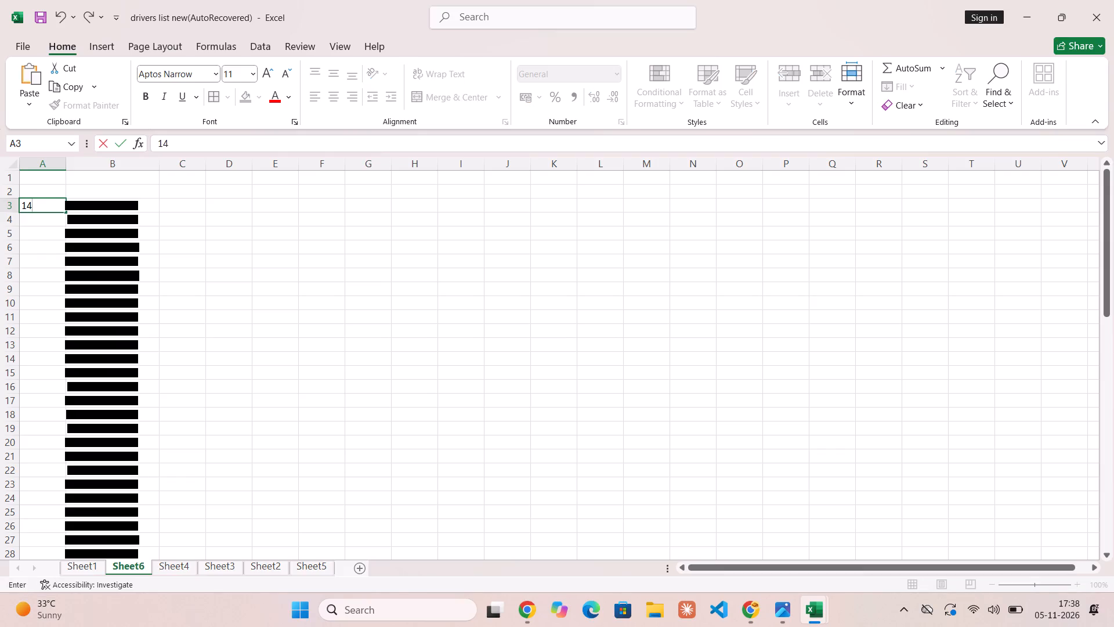
type("80")
left_click_drag(63, 211, 77, 424)
left_click_drag(77, 424, 59, 444)
left_click_drag(65, 212, 44, 624)
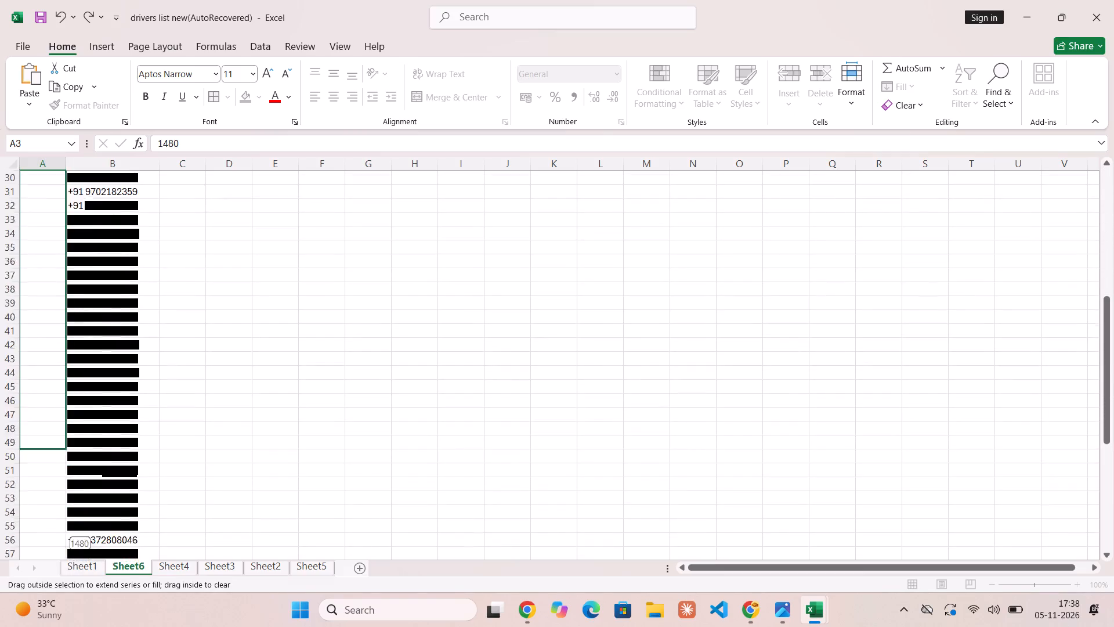
left_click_drag(44, 624, 49, 496)
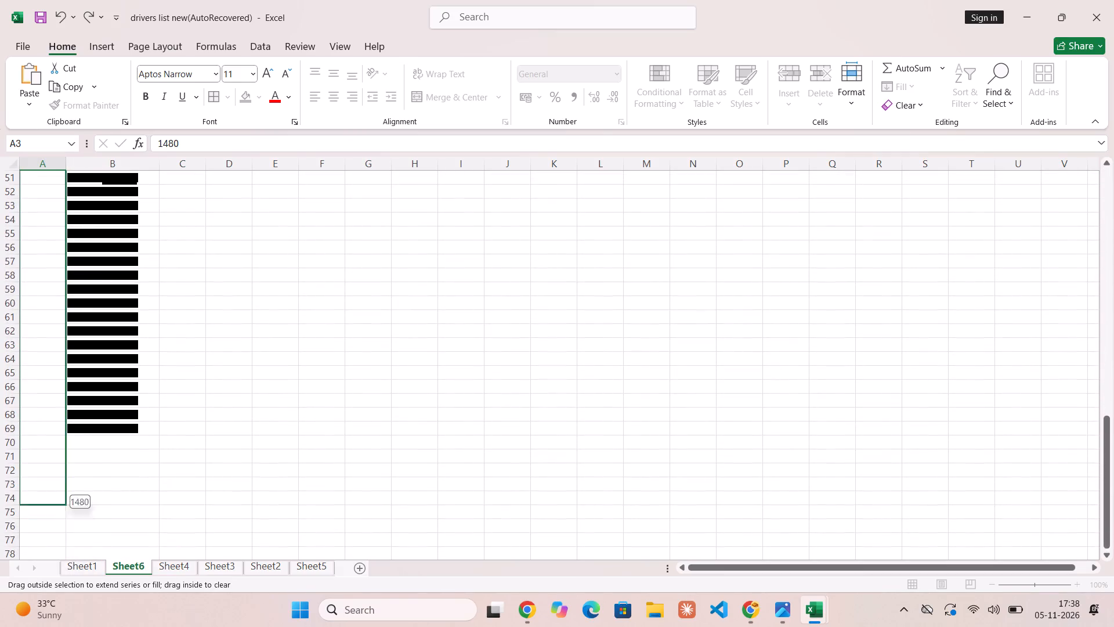
left_click_drag(49, 496, 51, 435)
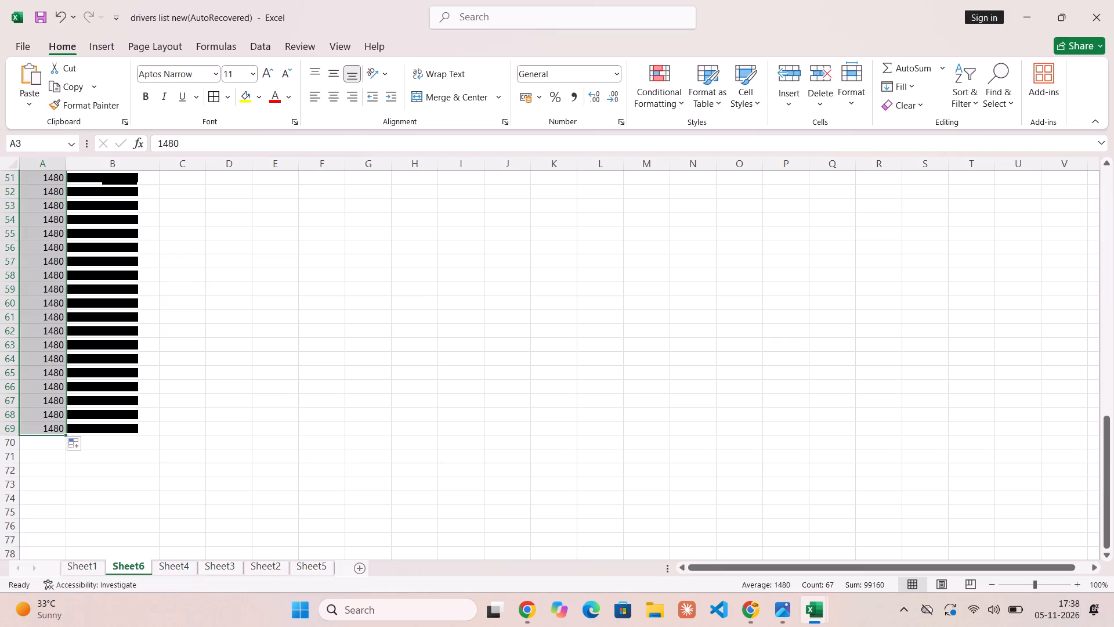
left_click(74, 446)
left_click(79, 475)
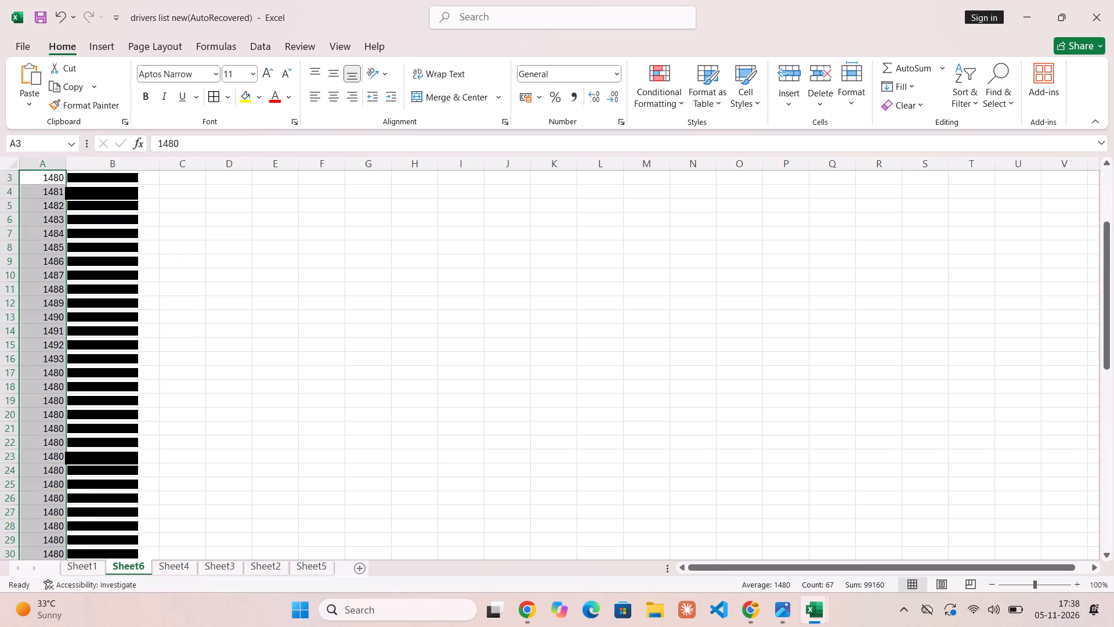
left_click(245, 262)
scroll(178, 262, "up", 1)
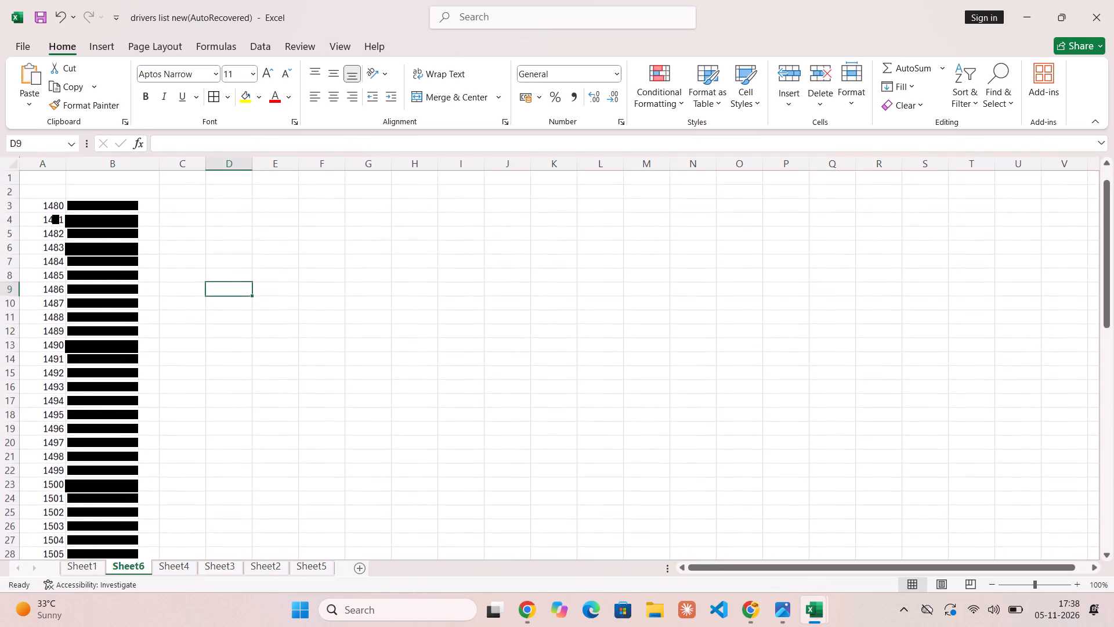
Copy the Drivers list title and column headings in A1 to F2 from Sheet1 to cell A1 of Sheet6.
left_click(45, 180)
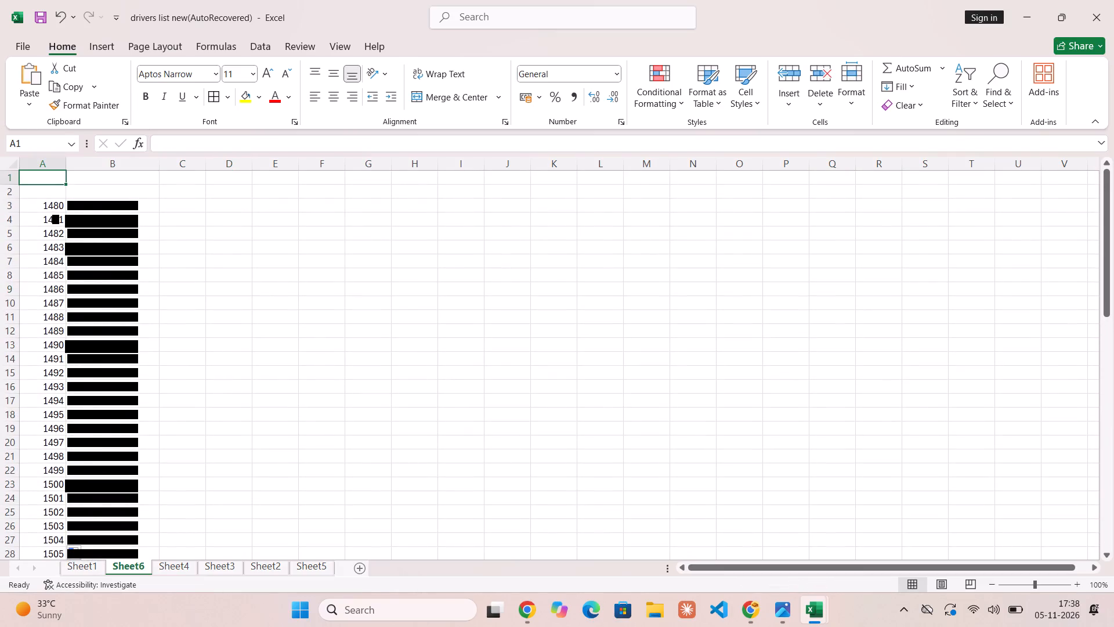
left_click(73, 567)
scroll(78, 350, "up", 10)
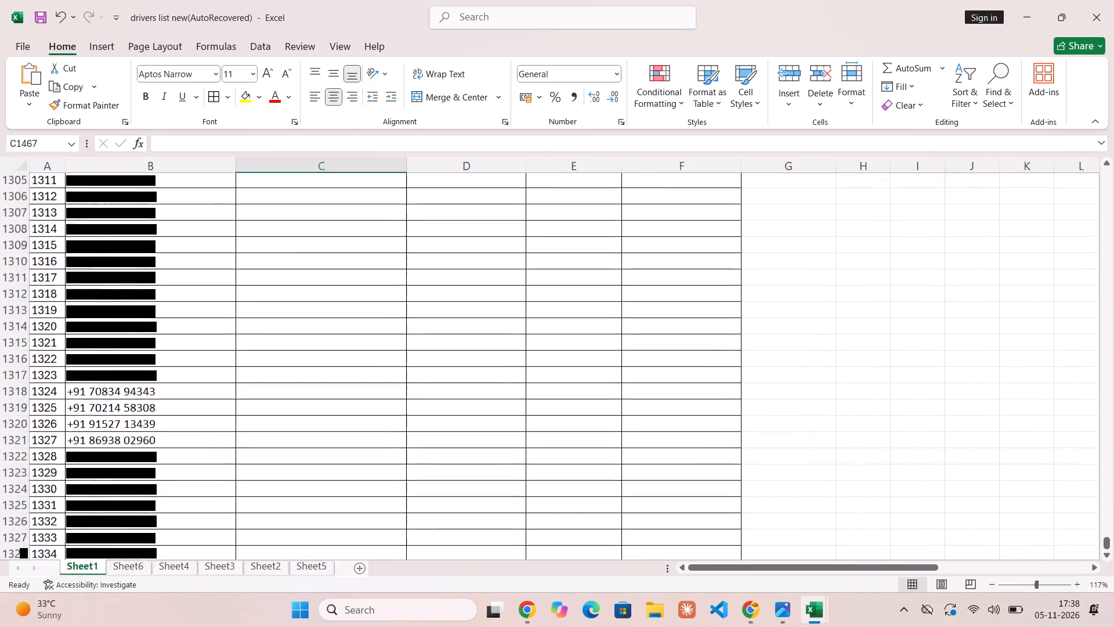
scroll(78, 350, "up", 20)
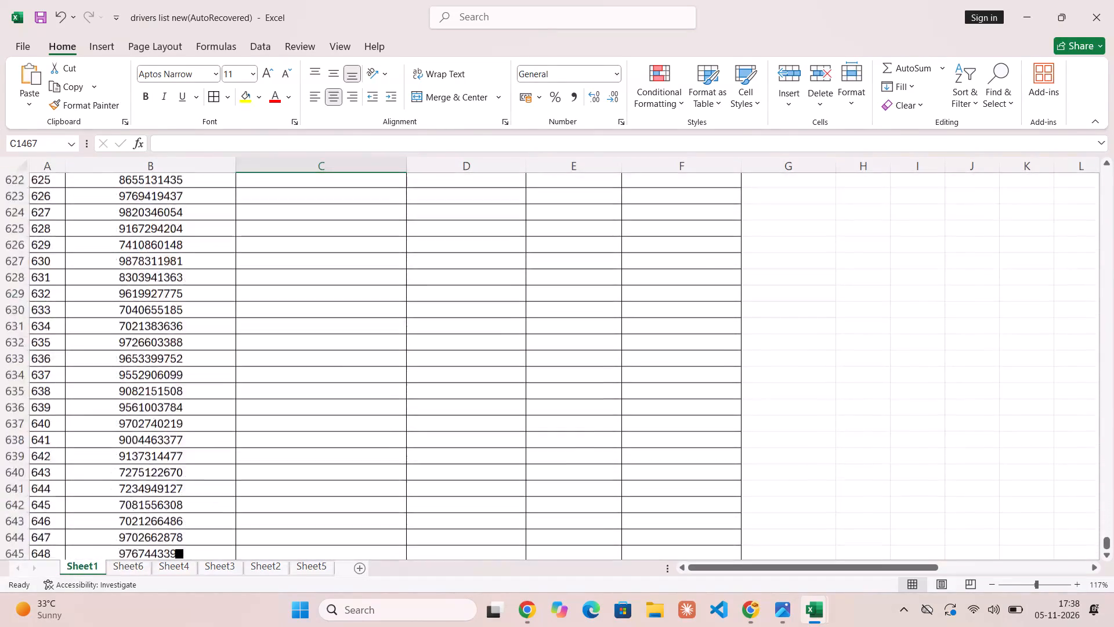
scroll(78, 350, "up", 19)
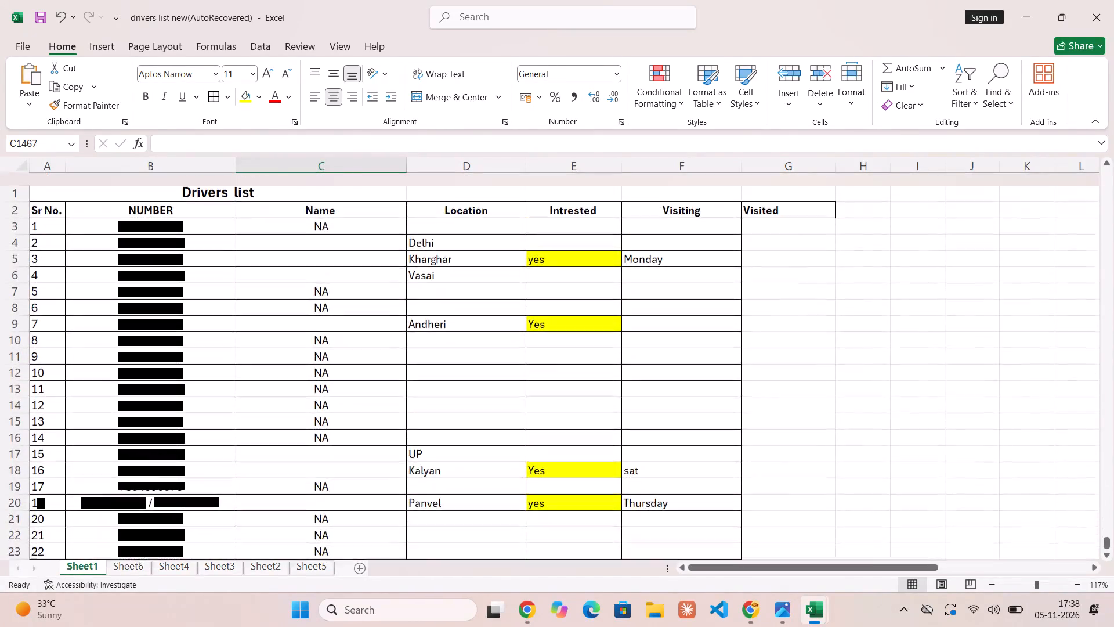
left_click(50, 178)
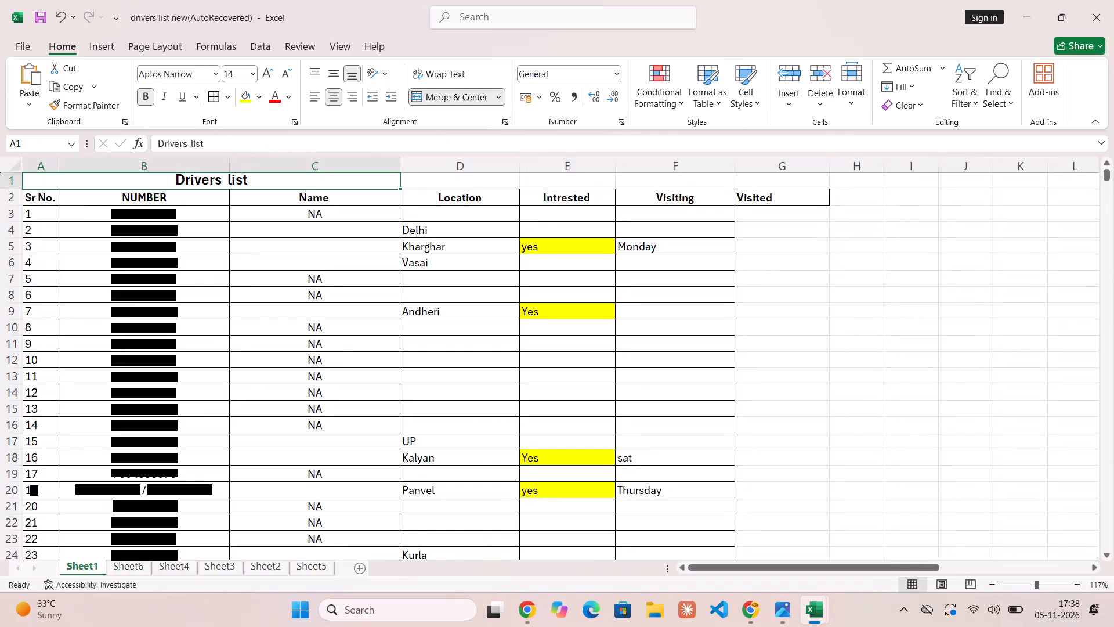
key("shift+Down")
key("shift+Right")
key("shift+Right")
key("shift+Right")
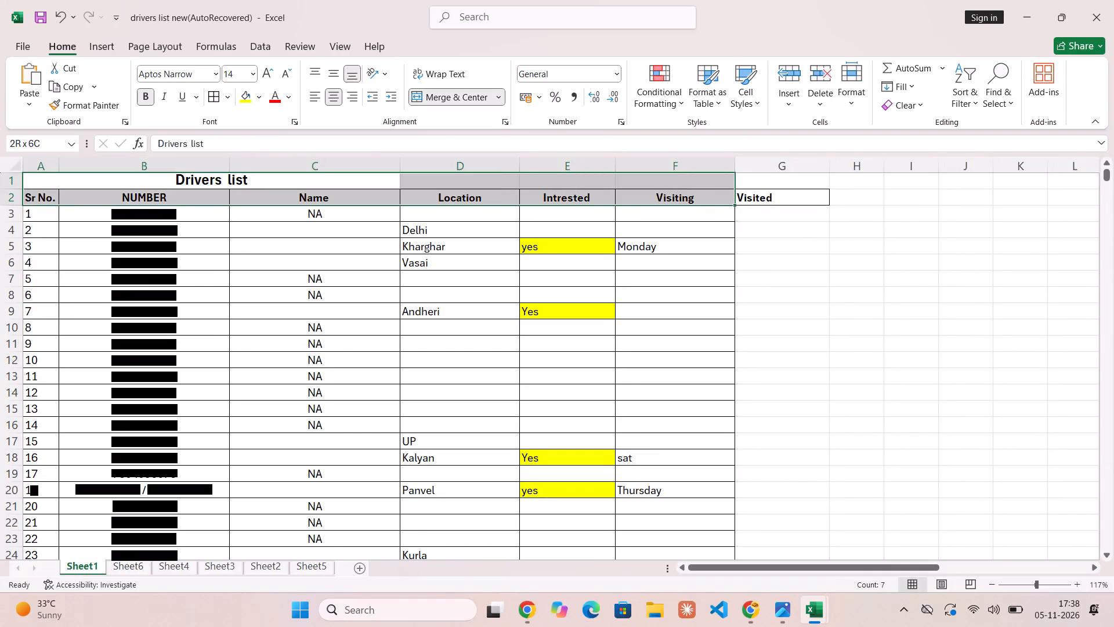
key("ctrl+c")
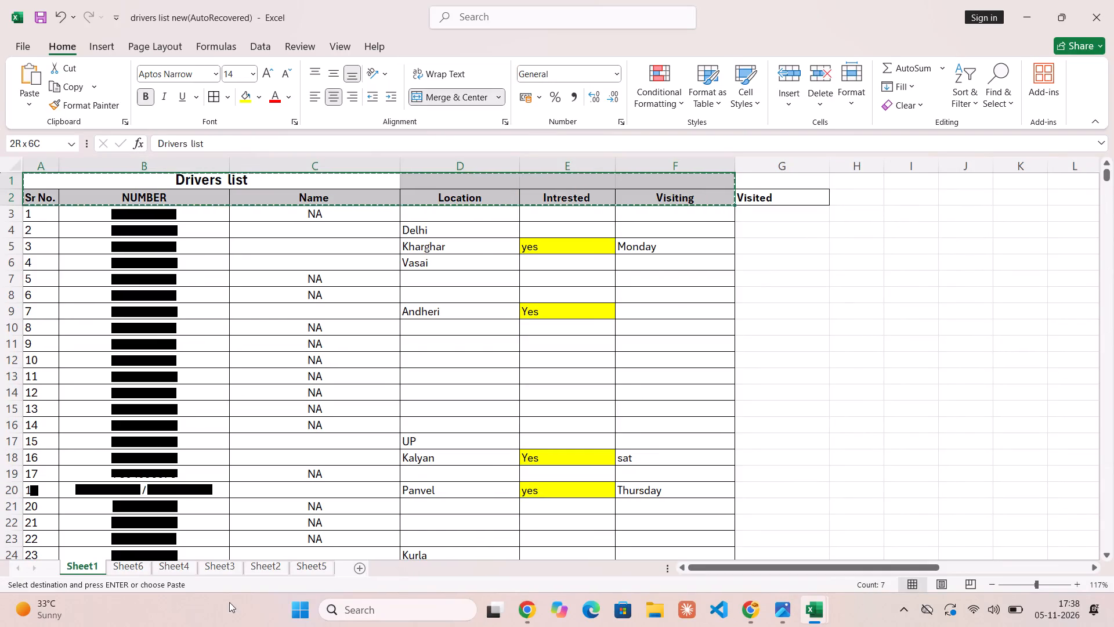
scroll(196, 568, "left", 1)
left_click(133, 561)
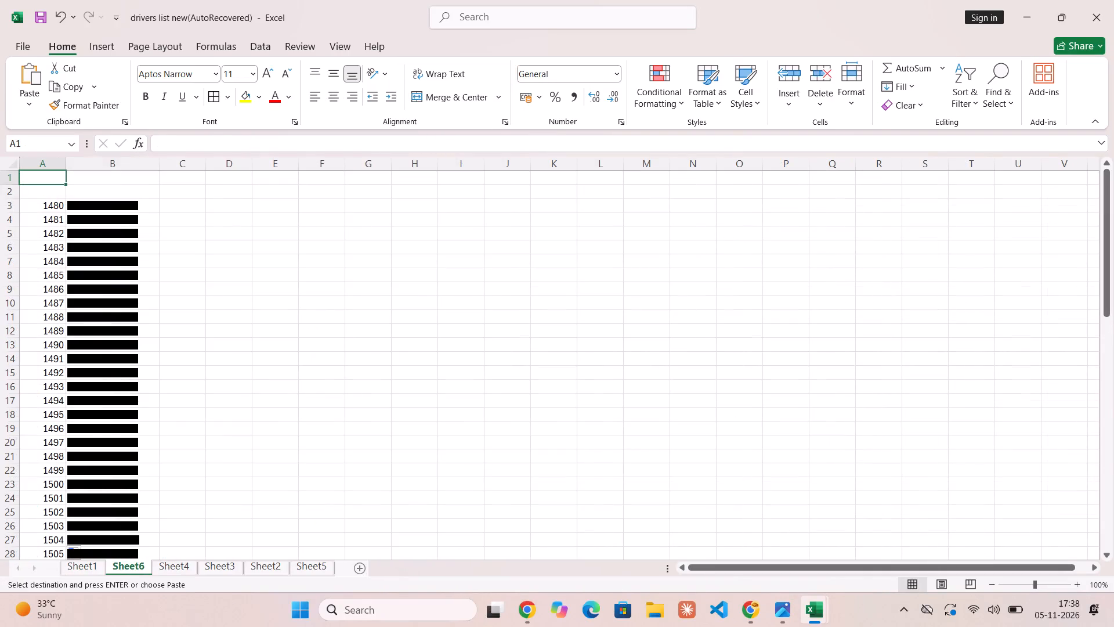
key("ctrl+v")
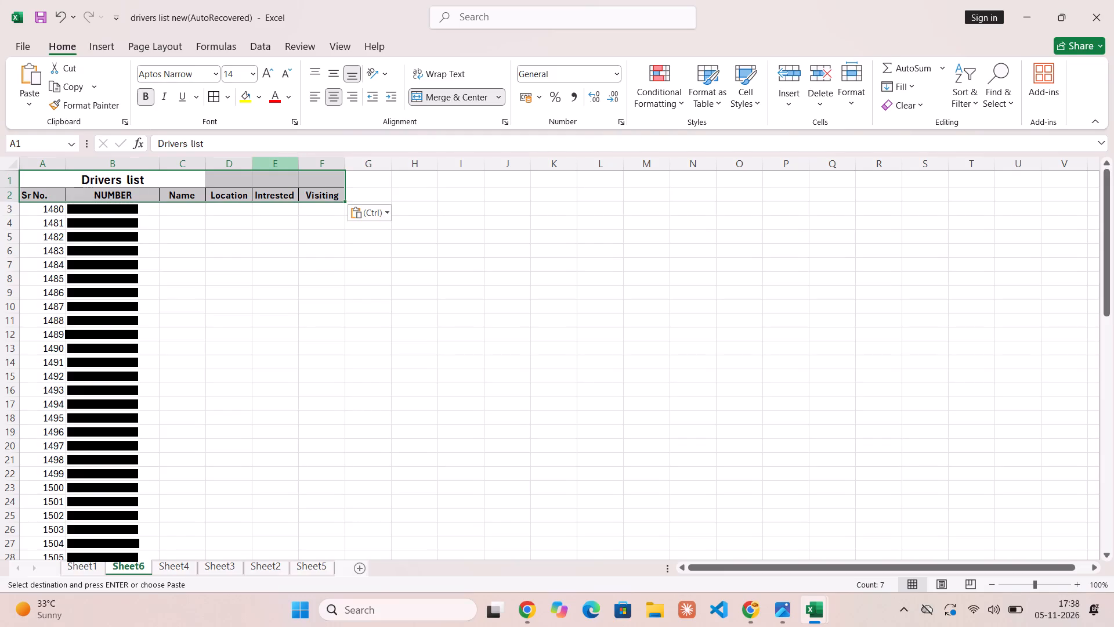
Widen the Name, Location, Intrested and Visiting columns on Sheet6.
left_click(181, 254)
left_click(178, 195)
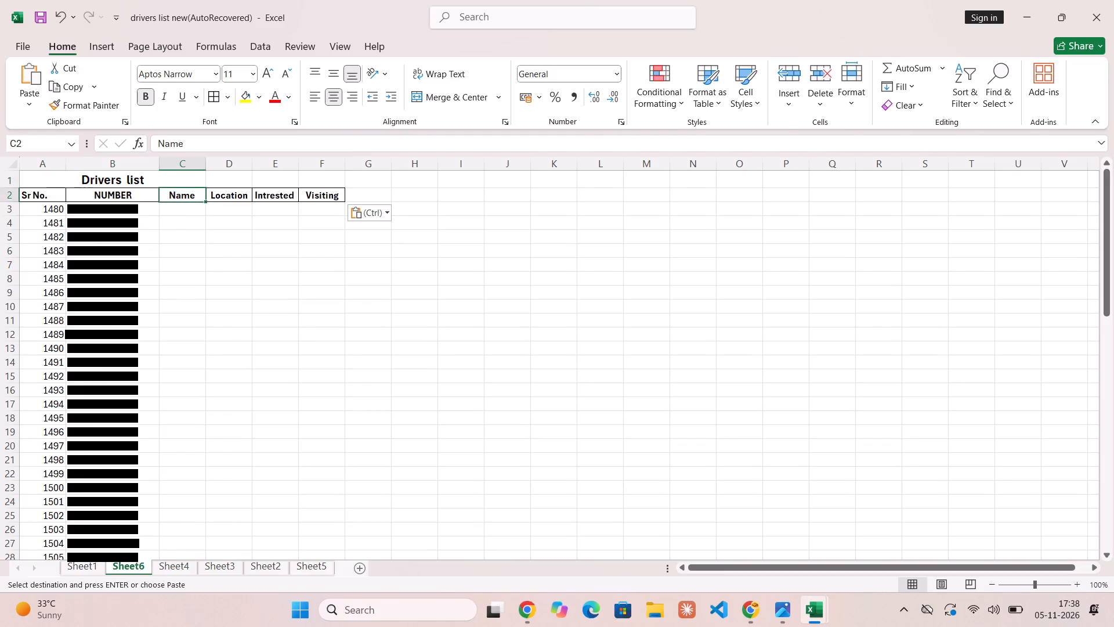
left_click(209, 162)
left_click_drag(205, 162, 230, 161)
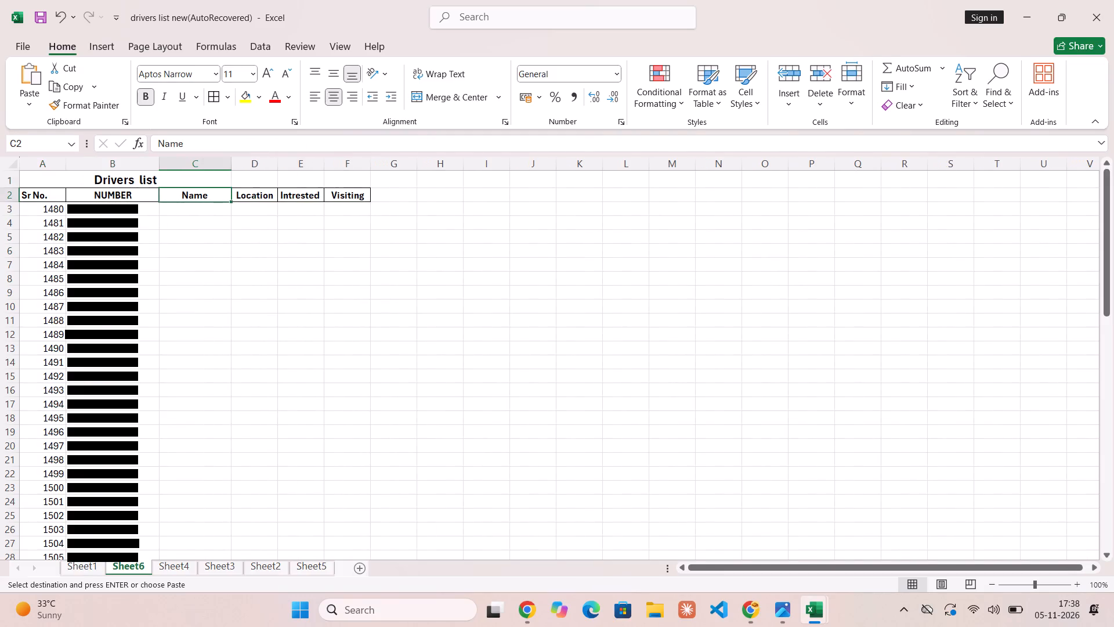
left_click(272, 167)
left_click_drag(278, 164, 316, 163)
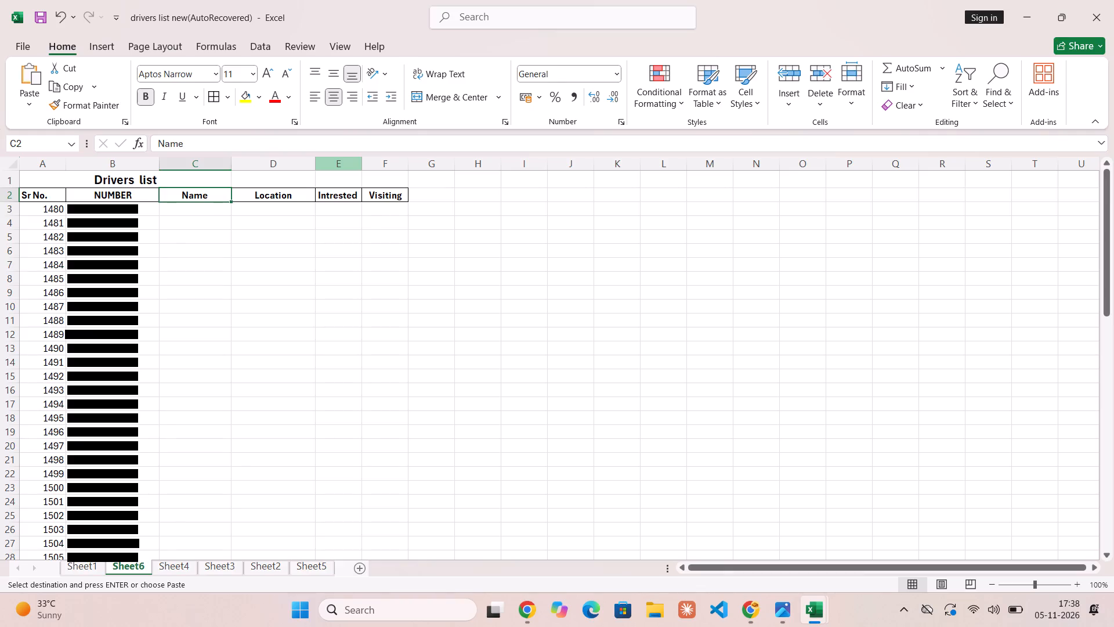
left_click(332, 164)
left_click_drag(365, 165, 392, 164)
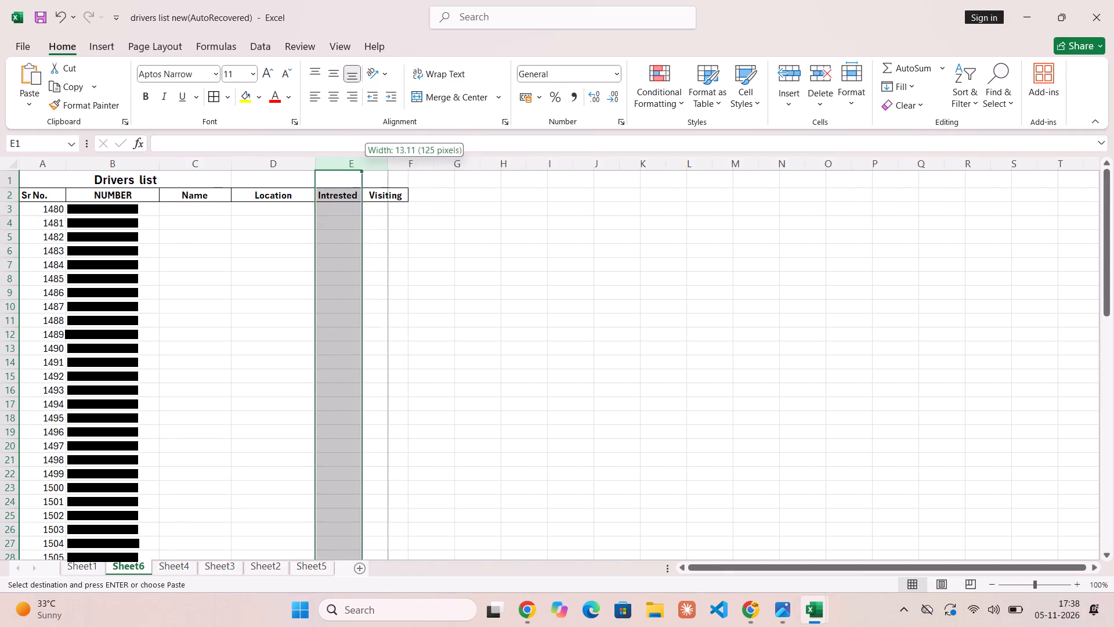
left_click_drag(392, 164, 392, 164)
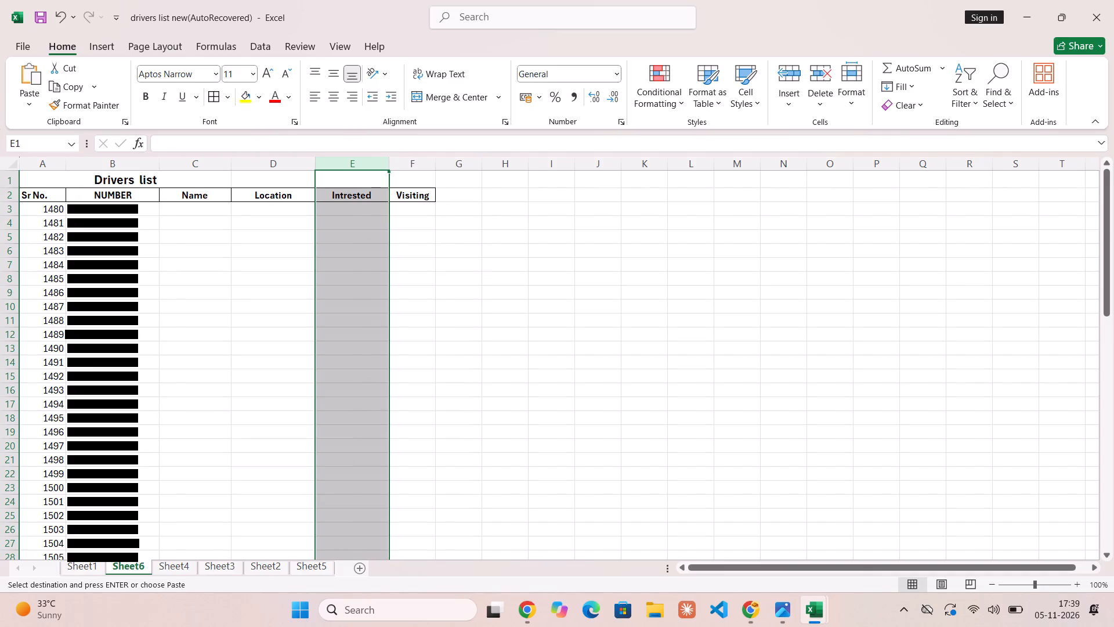
left_click_drag(392, 164, 404, 164)
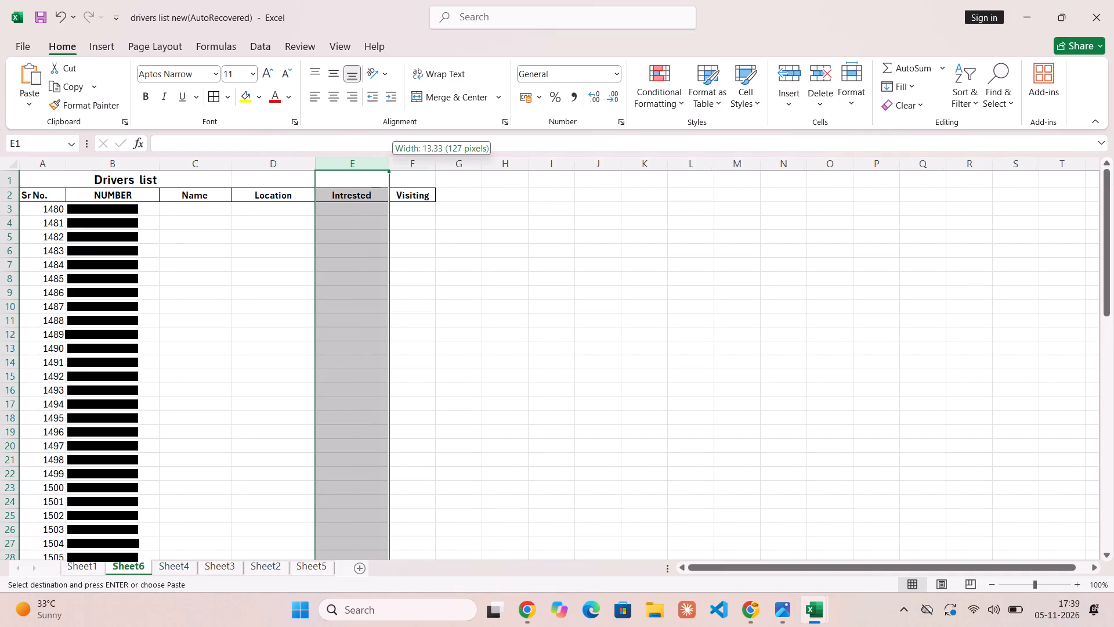
left_click_drag(404, 164, 438, 161)
left_click(461, 164)
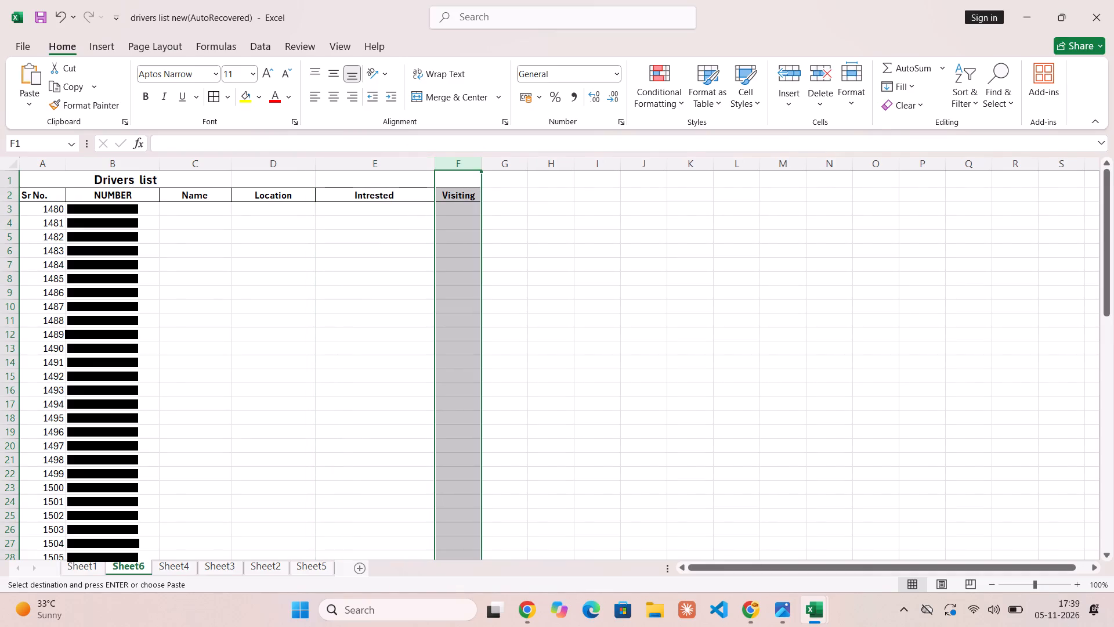
left_click_drag(482, 164, 513, 161)
left_click_drag(513, 161, 522, 160)
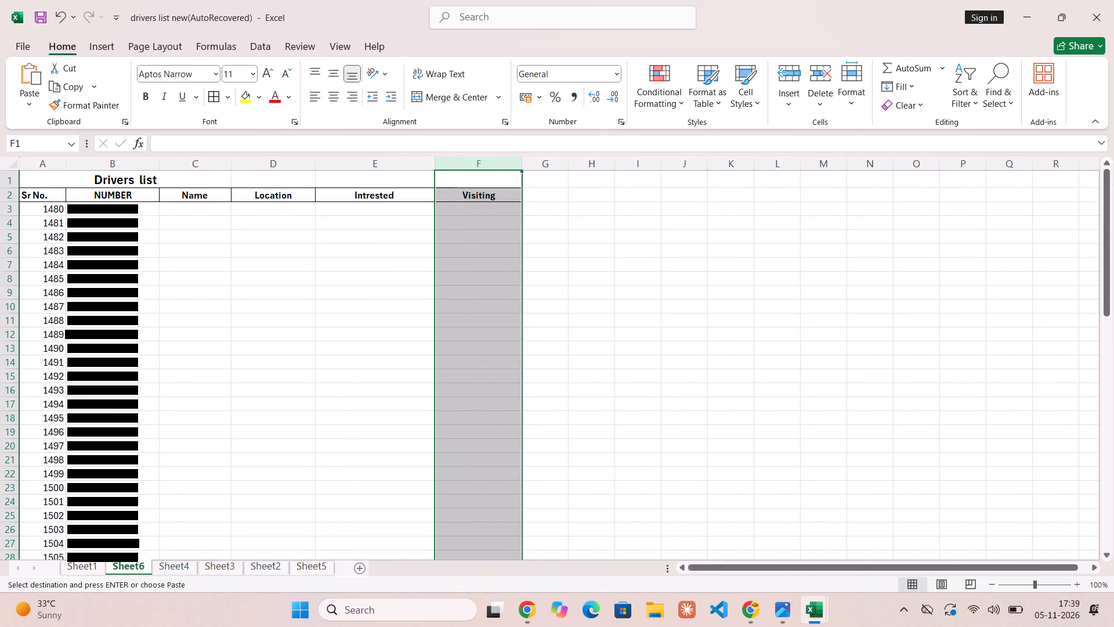
Apply all borders to the driver rows in cells A3 to F69 on Sheet6.
left_click(37, 204)
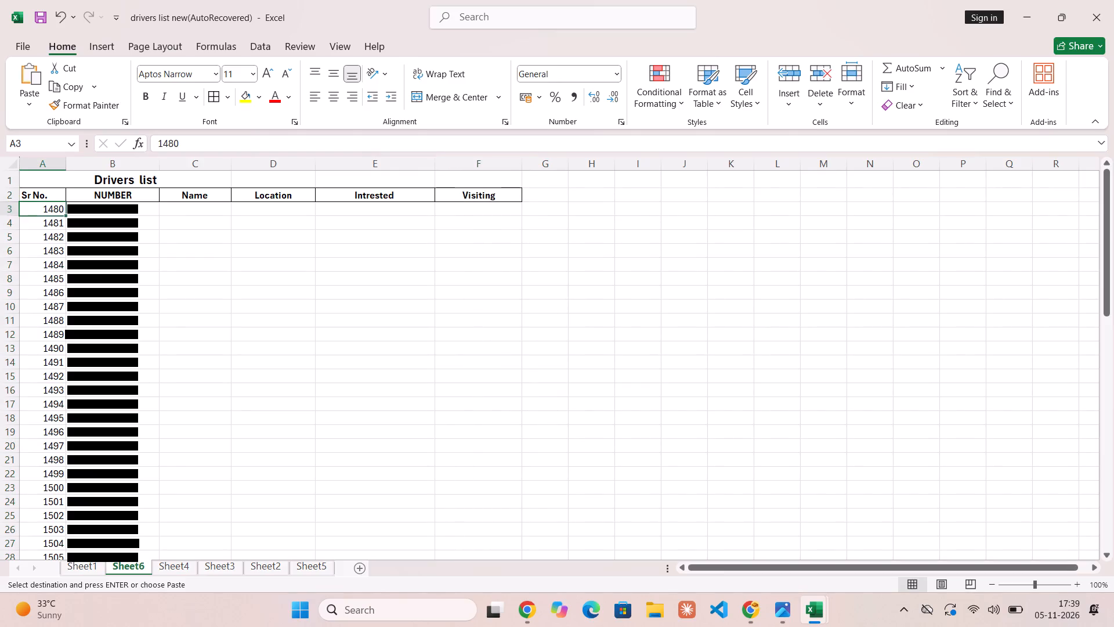
key("shift+Right")
key("shift+Right")
key("shift+Right")
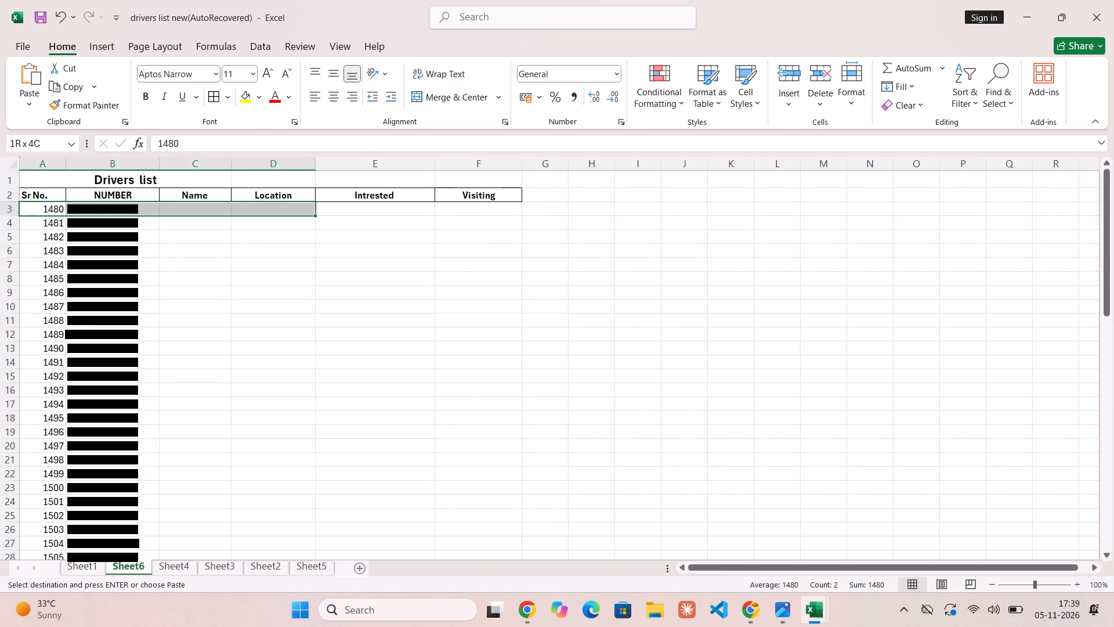
key("shift+Right")
key("shift+Right")
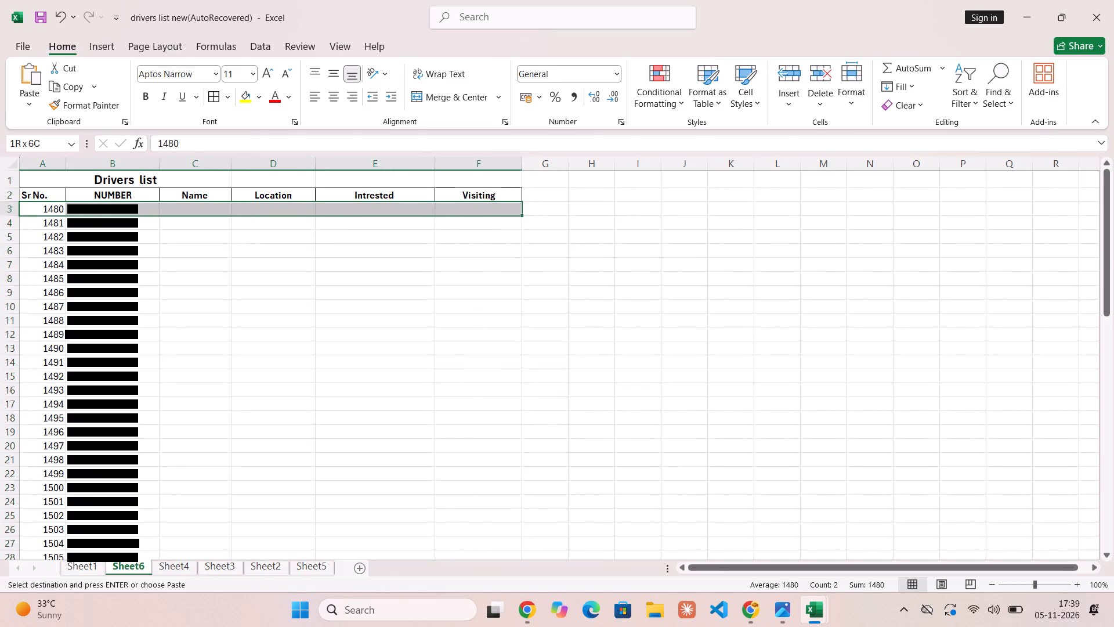
key("shift+Down")
key("shift+Down")
key("shift+Down")
key("shift+Down")
key("shift+Down")
key("shift+Down")
key("shift+Down")
key("shift+Down")
key("shift+Down")
key("shift+Down")
key("shift+Down")
key("shift+Down")
key("shift+Down")
key("shift+Down")
key("shift+Down")
key("shift+Down")
key("shift+Down")
key("shift+Down")
key("shift+Down")
key("shift+Down")
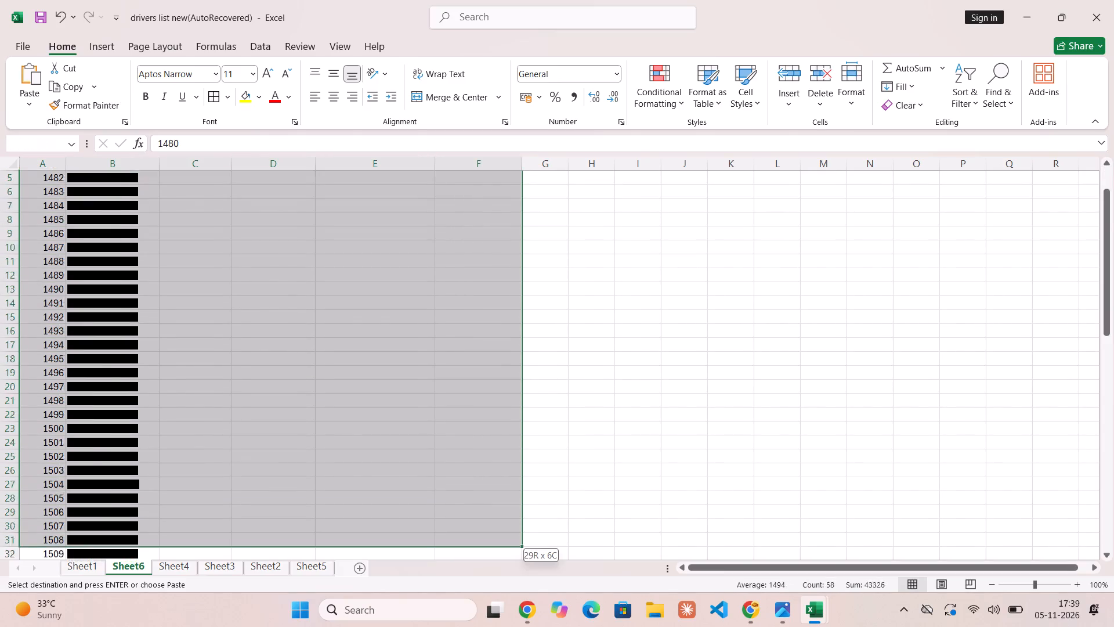
key("shift+Down")
key("shift+Down")
key("shift+Down")
key("shift+Down")
key("shift+Down")
key("shift+Down")
key("shift+Down")
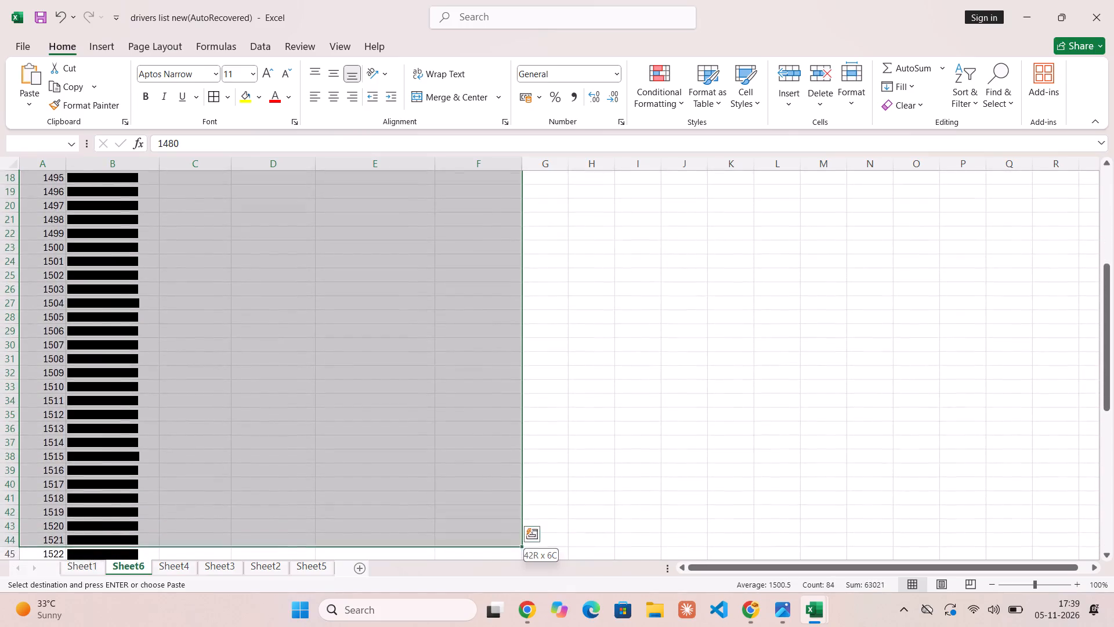
key("shift+Down")
key("shift+Down")
key("shift+Down")
key("shift+Down")
key("shift+Down")
key("shift+Down")
key("shift+Down")
key("shift+Down")
key("shift+Down")
key("shift+Down")
key("shift+Down")
key("shift+Down")
key("shift+Down")
key("shift+Down")
key("shift+Down")
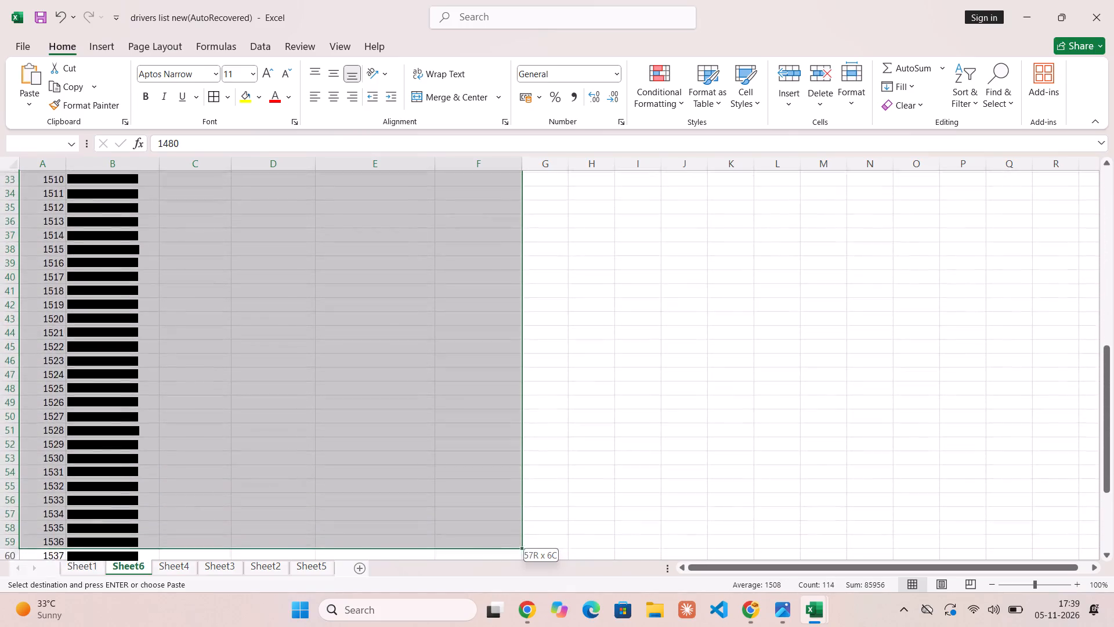
key("shift+Down")
key("shift+Down")
key("shift+Down")
key("shift+Down")
key("shift+Down")
key("shift+Down")
key("shift+Down")
key("shift+Down")
key("shift+Down")
key("shift+Down")
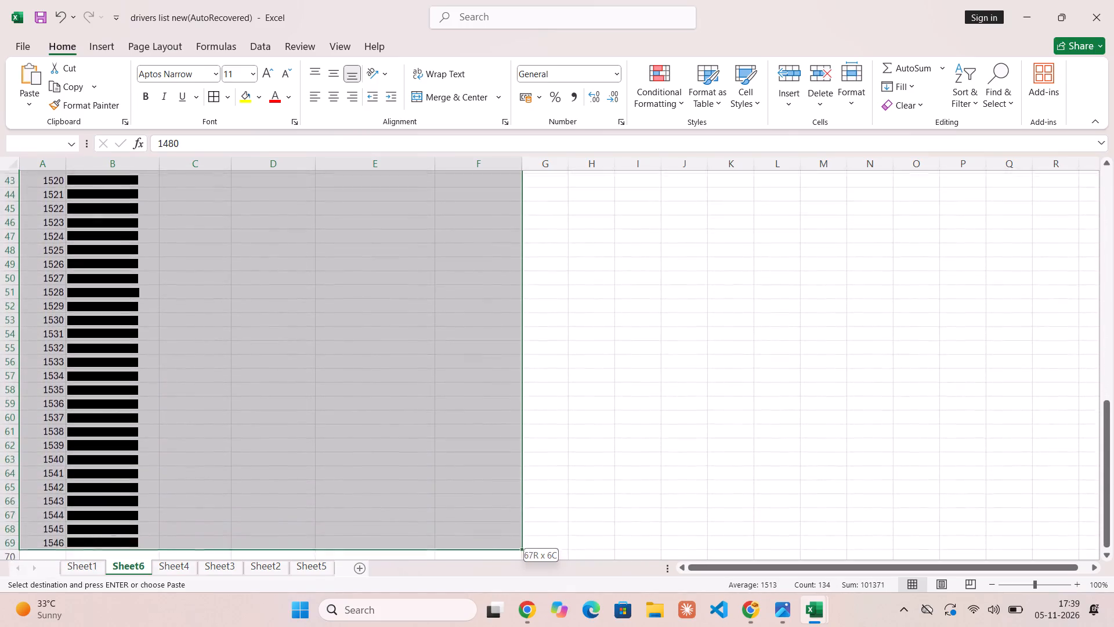
key("shift+Down")
key("shift+Down")
key("shift+Up")
key("shift+Up")
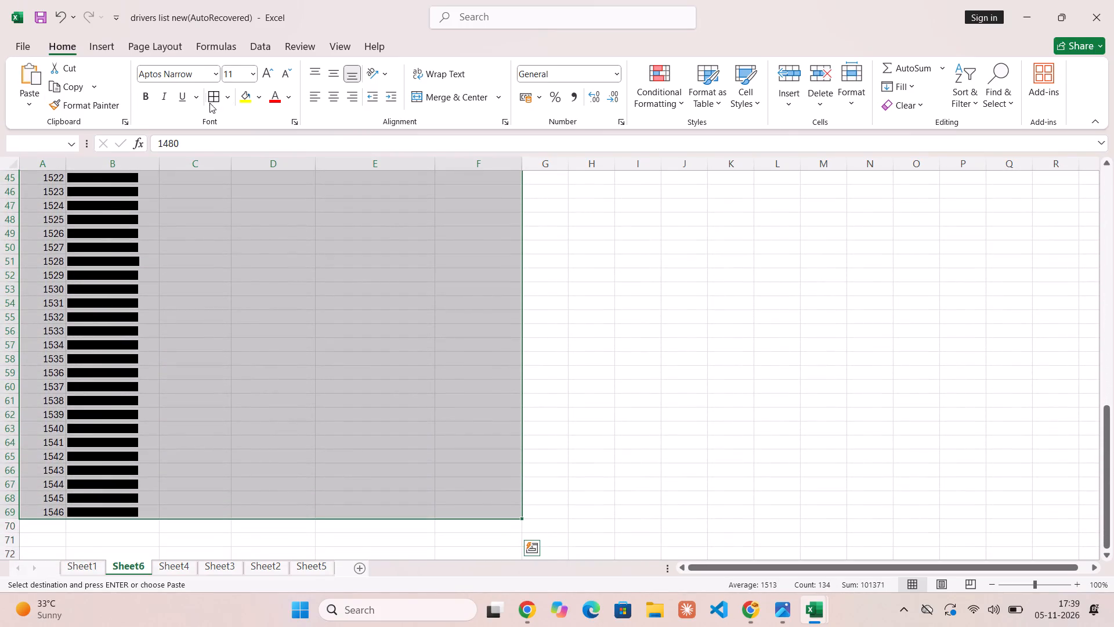
left_click(215, 95)
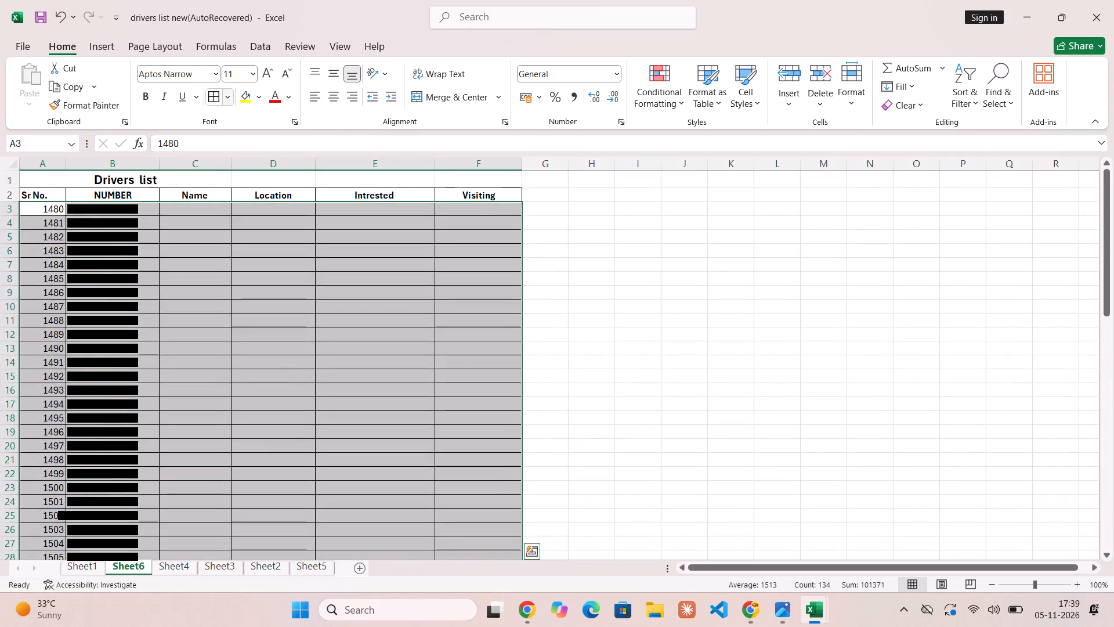
left_click(162, 328)
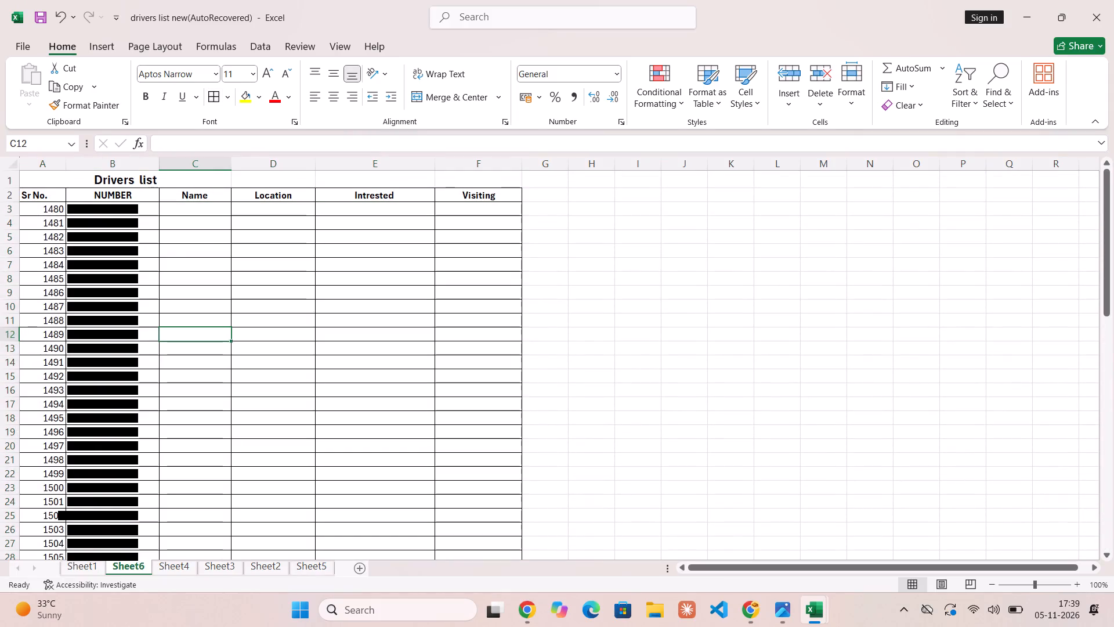
Set Sheet6's print scaling to fit a width of 1 page.
left_click(147, 42)
left_click(482, 69)
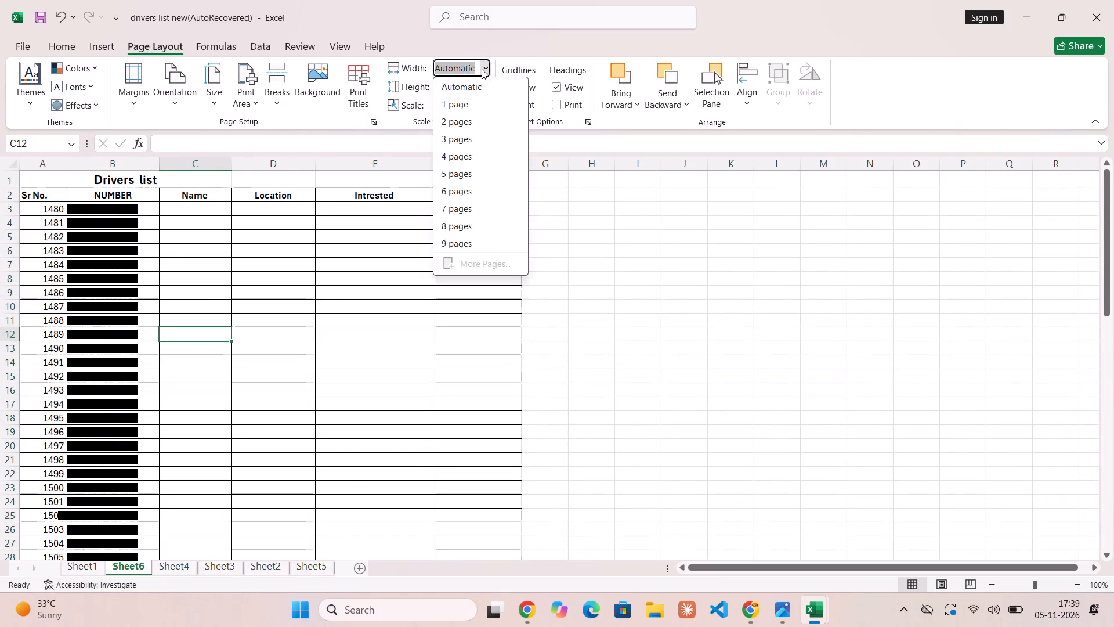
left_click(476, 105)
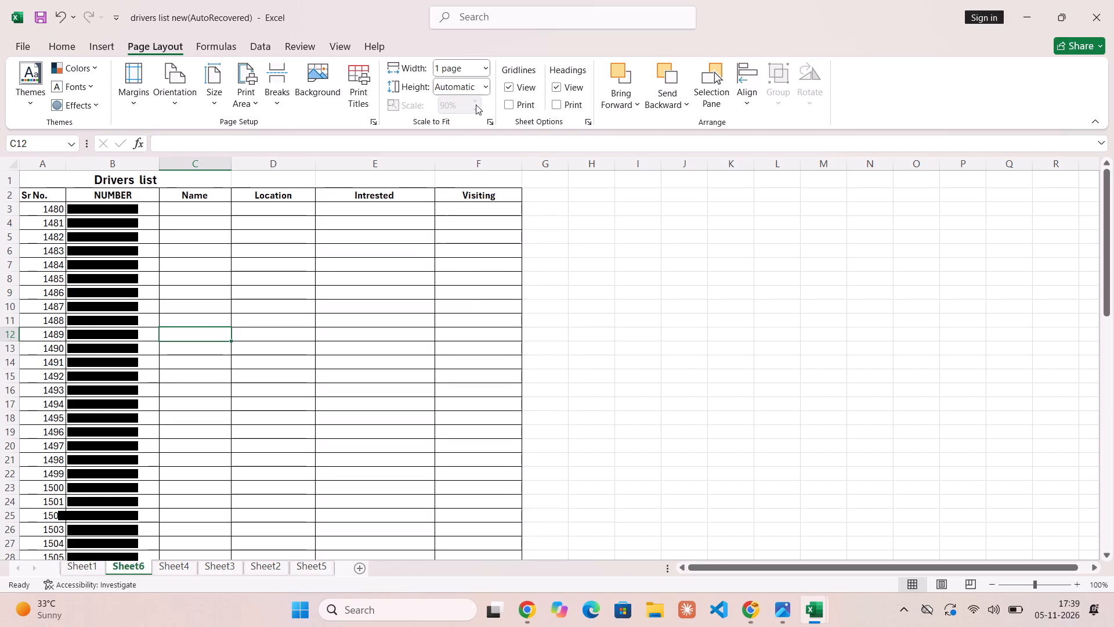
Print one copy of Sheet6 in landscape orientation on the Brother DCP-T820DW printer.
key("ctrl+p")
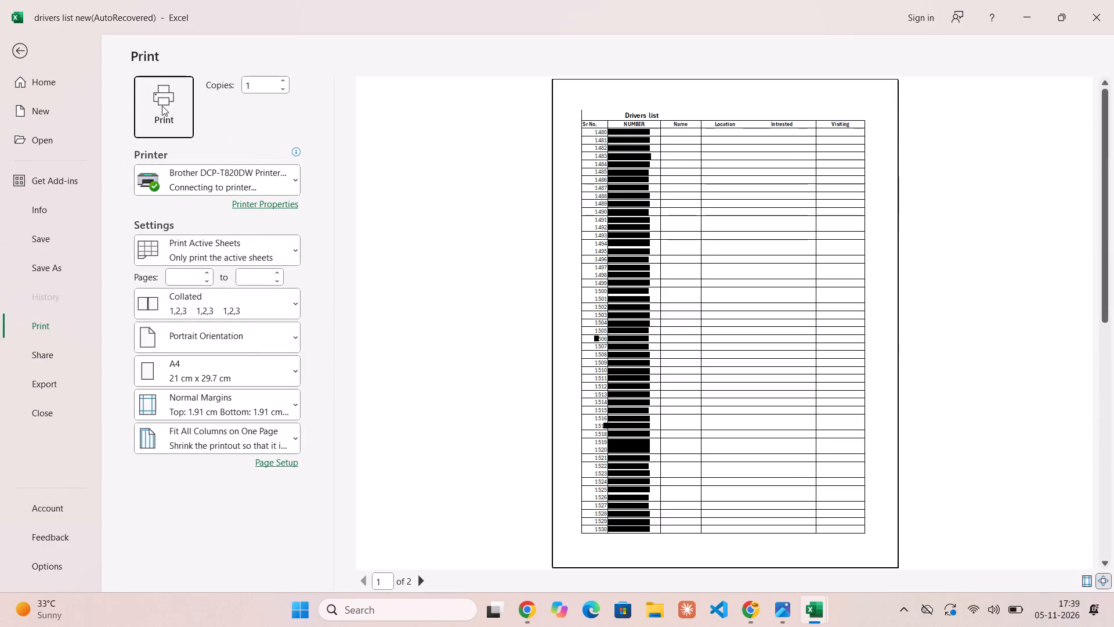
left_click(225, 329)
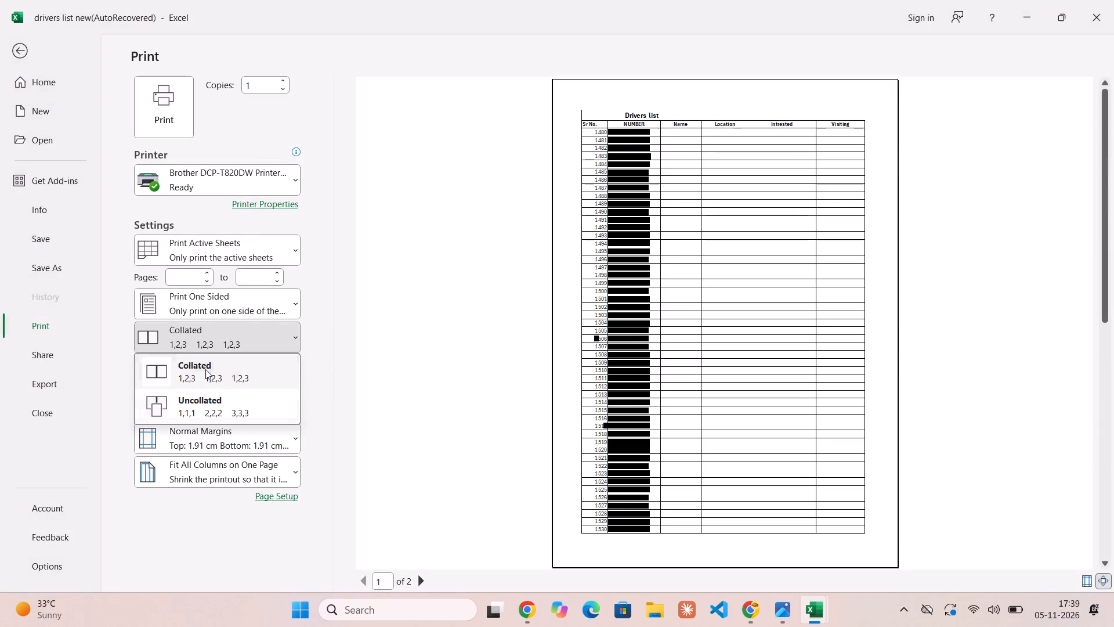
left_click(380, 321)
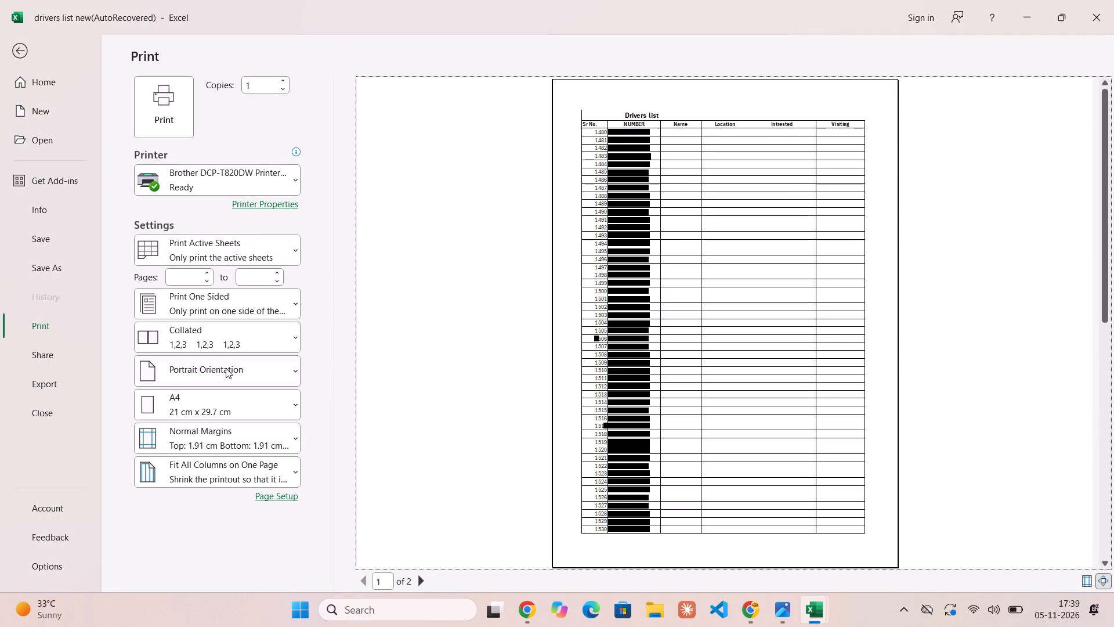
left_click_drag(226, 368, 219, 446)
left_click(219, 446)
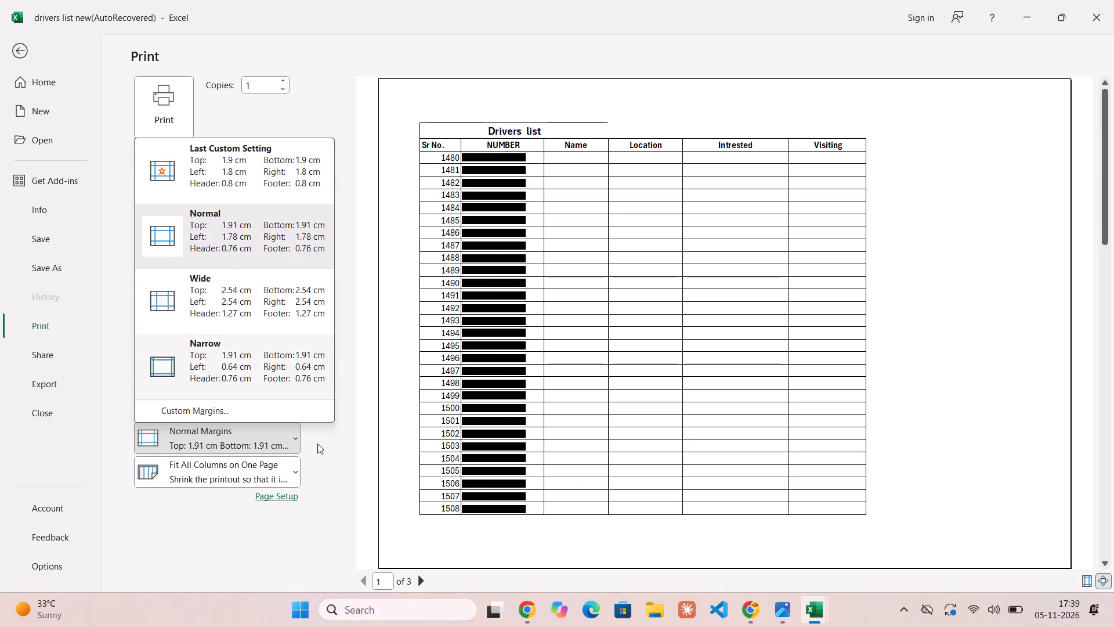
left_click(317, 444)
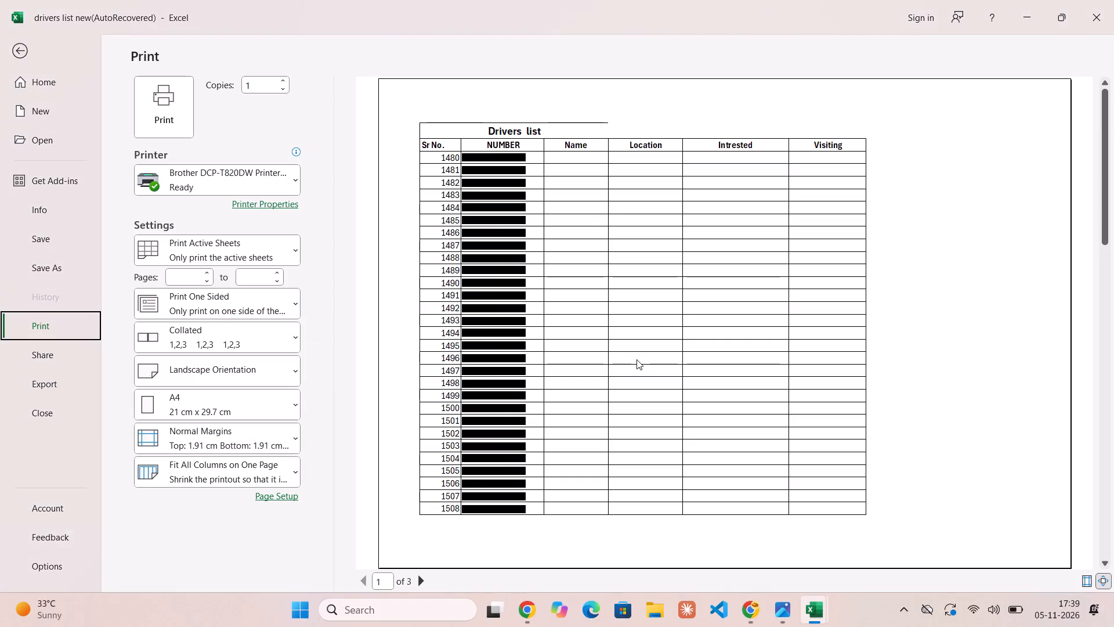
key("ctrl+p")
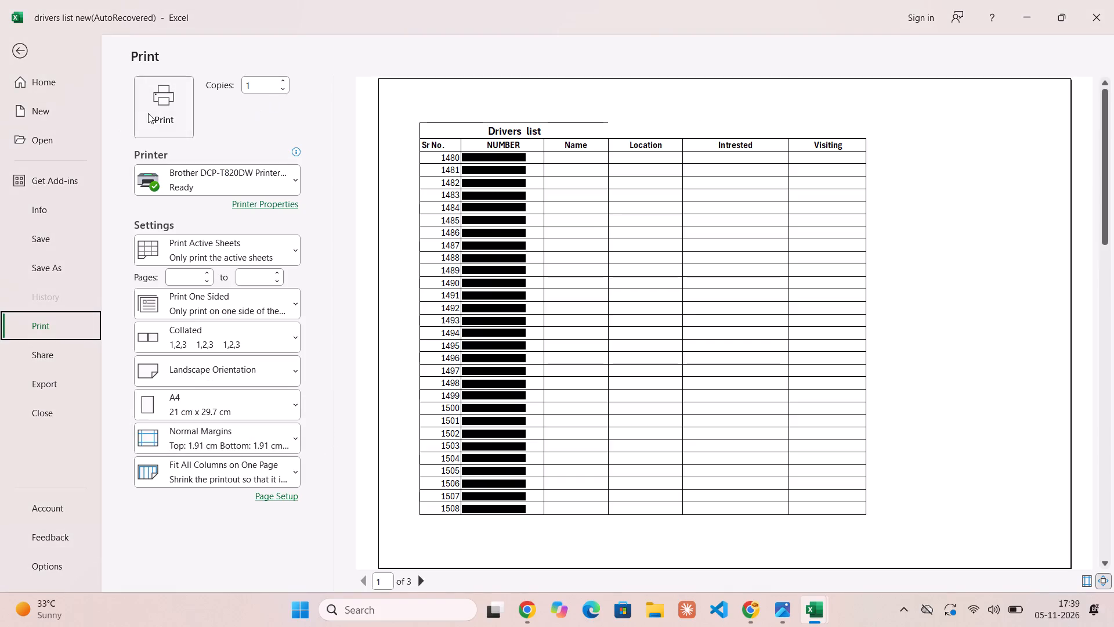
left_click(148, 113)
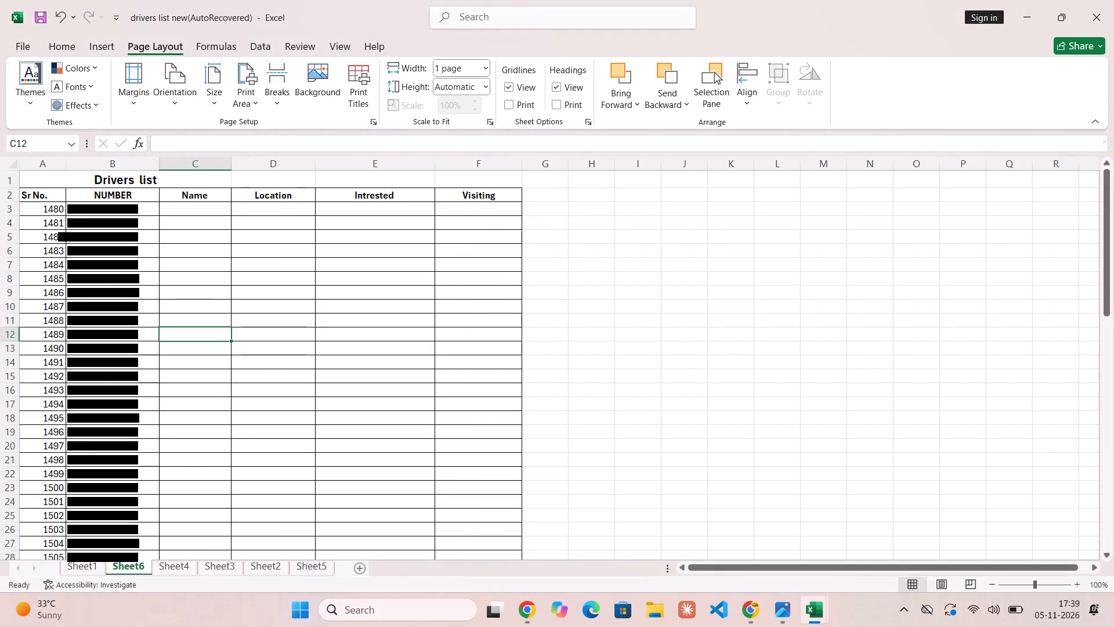
Examine the serial numbers at the end of the drivers list on Sheet1.
left_click(92, 572)
scroll(210, 385, "down", 2)
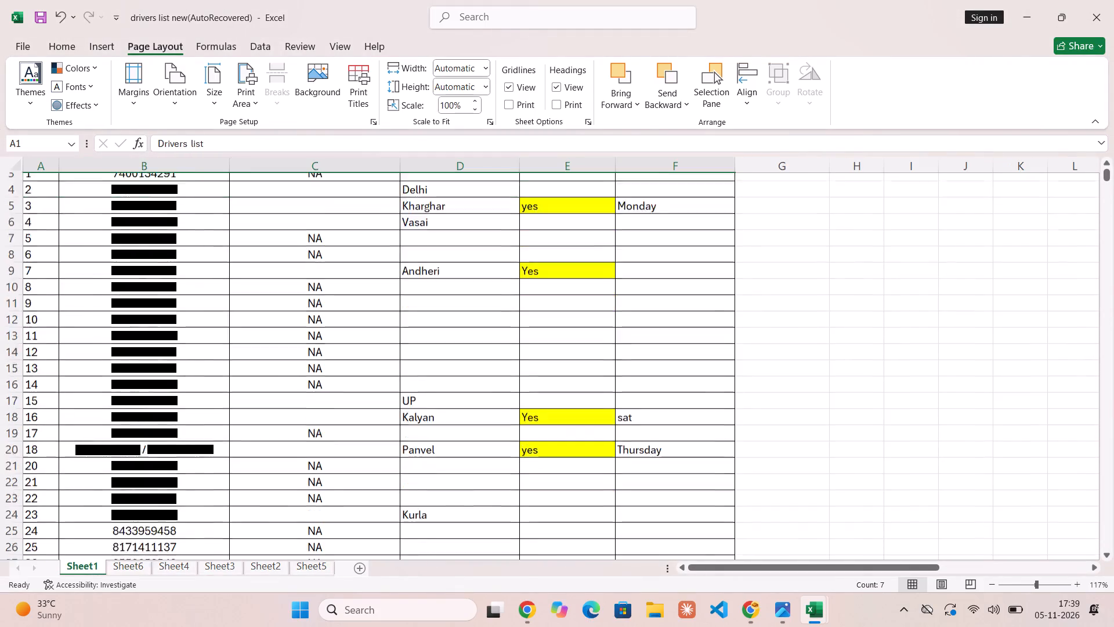
scroll(210, 385, "down", 20)
scroll(210, 385, "down", 1)
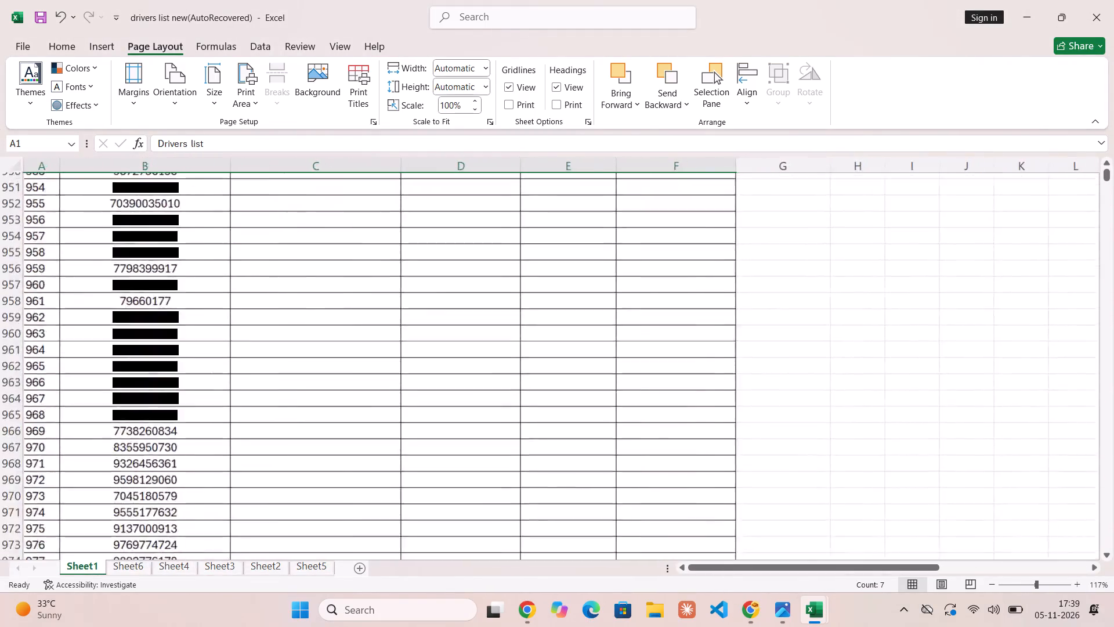
scroll(210, 385, "down", 15)
scroll(210, 385, "up", 3)
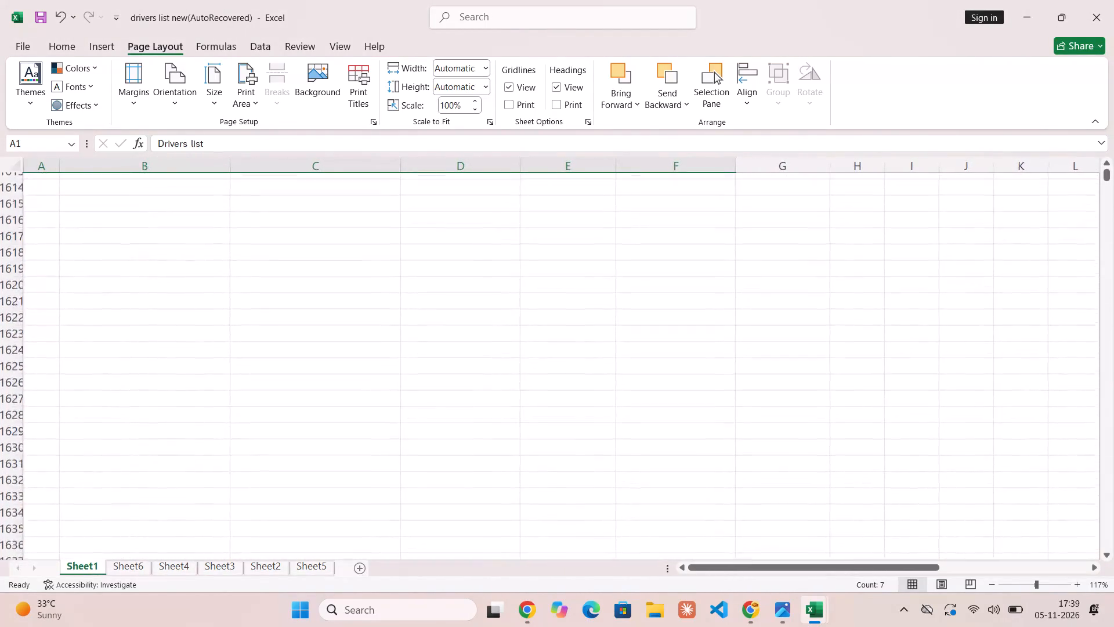
scroll(210, 385, "up", 5)
scroll(210, 385, "down", 3)
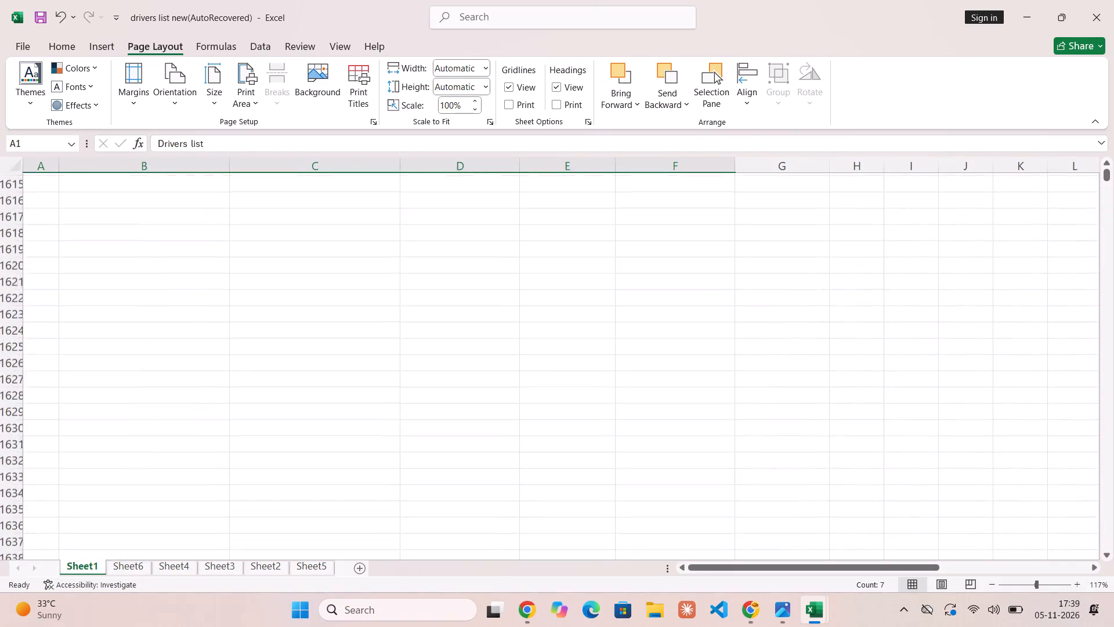
scroll(210, 385, "down", 4)
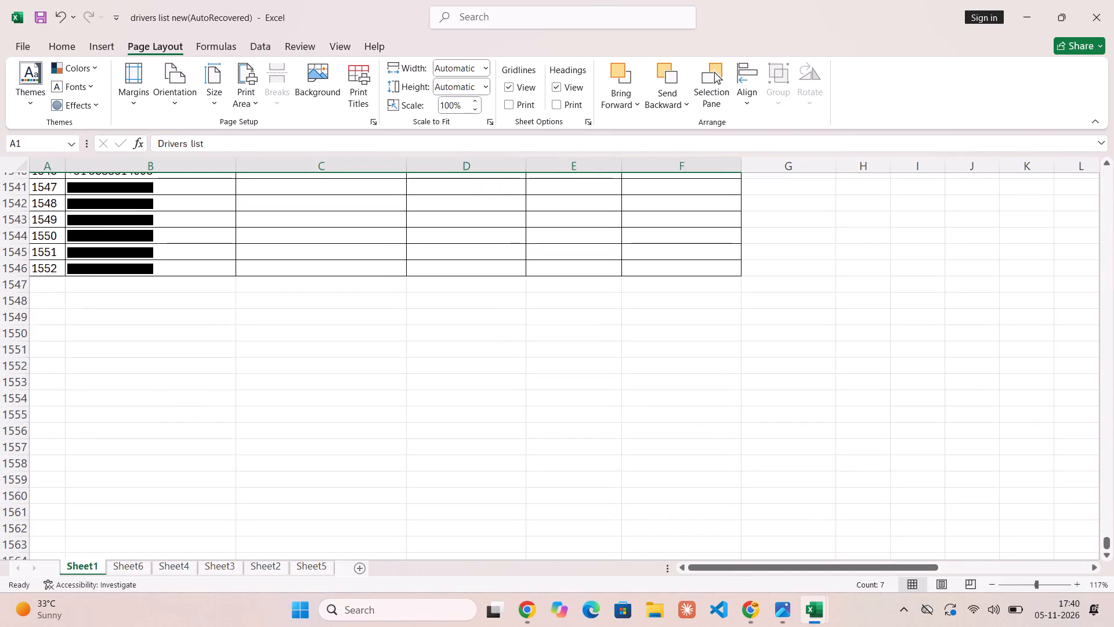
Compare the final serial numbers and mobile numbers on Sheet6 with the matching rows at the end of Sheet1.
left_click(131, 566)
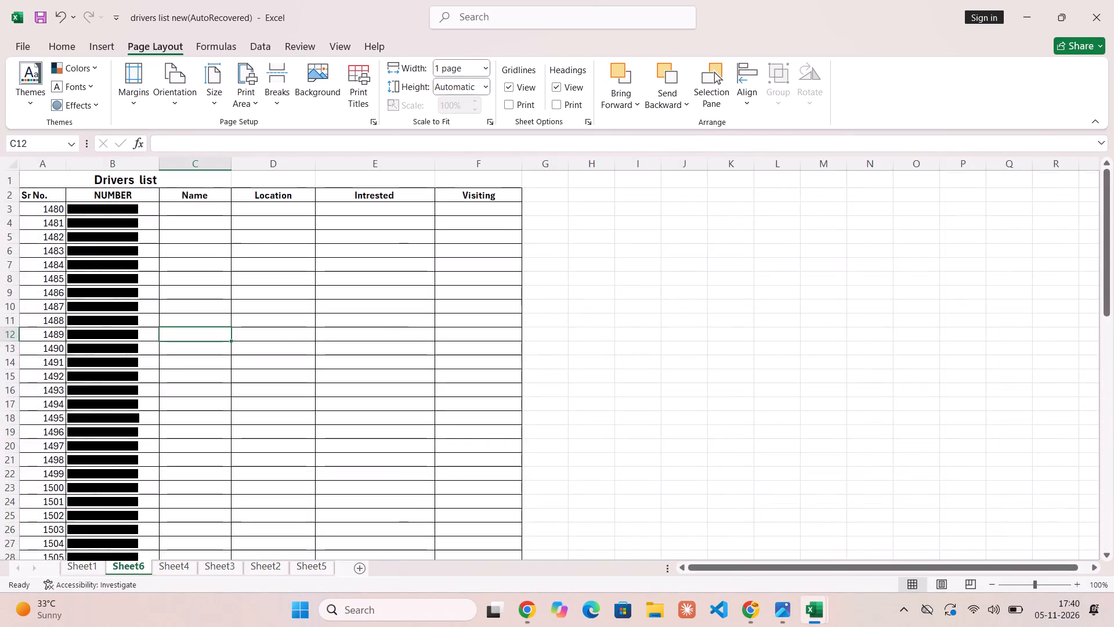
scroll(173, 466, "down", 4)
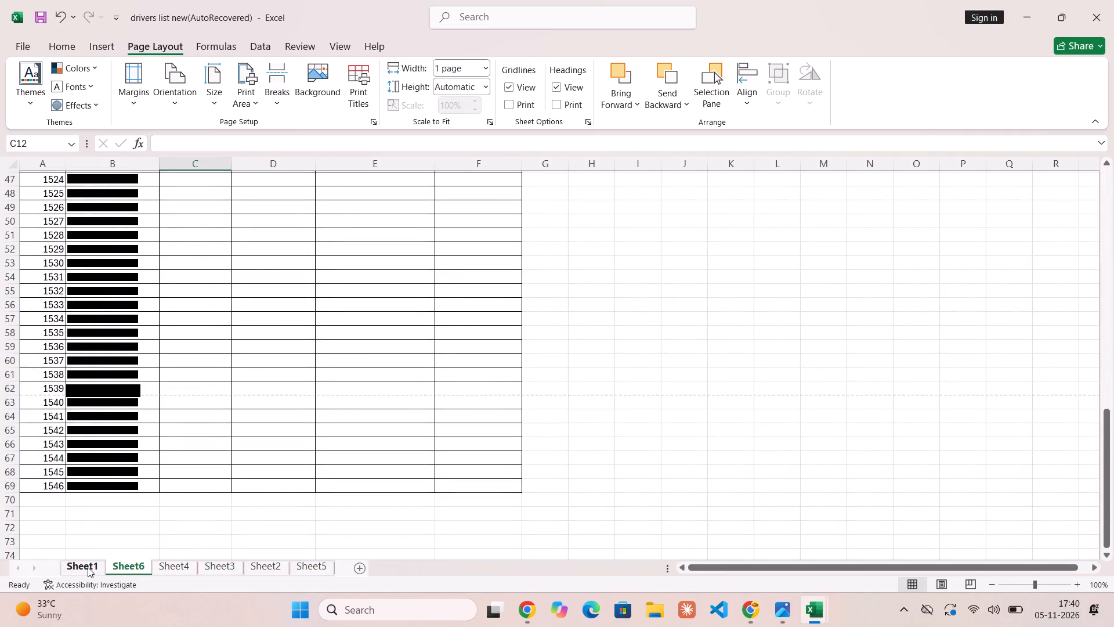
scroll(84, 323, "up", 1)
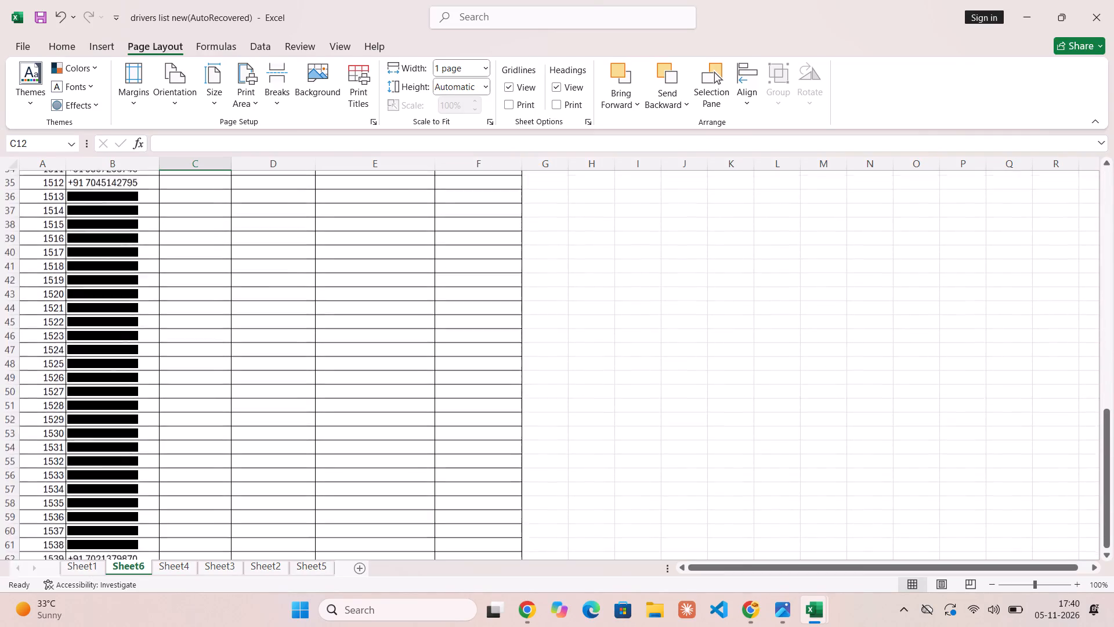
scroll(84, 323, "up", 1)
scroll(84, 323, "down", 2)
left_click(79, 567)
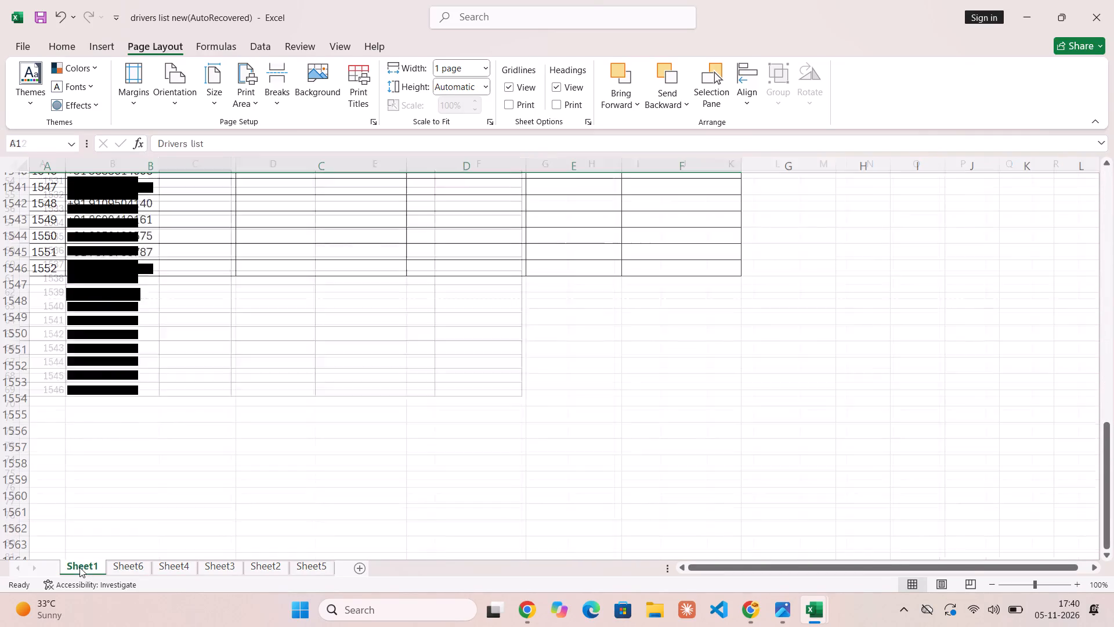
scroll(64, 323, "up", 1)
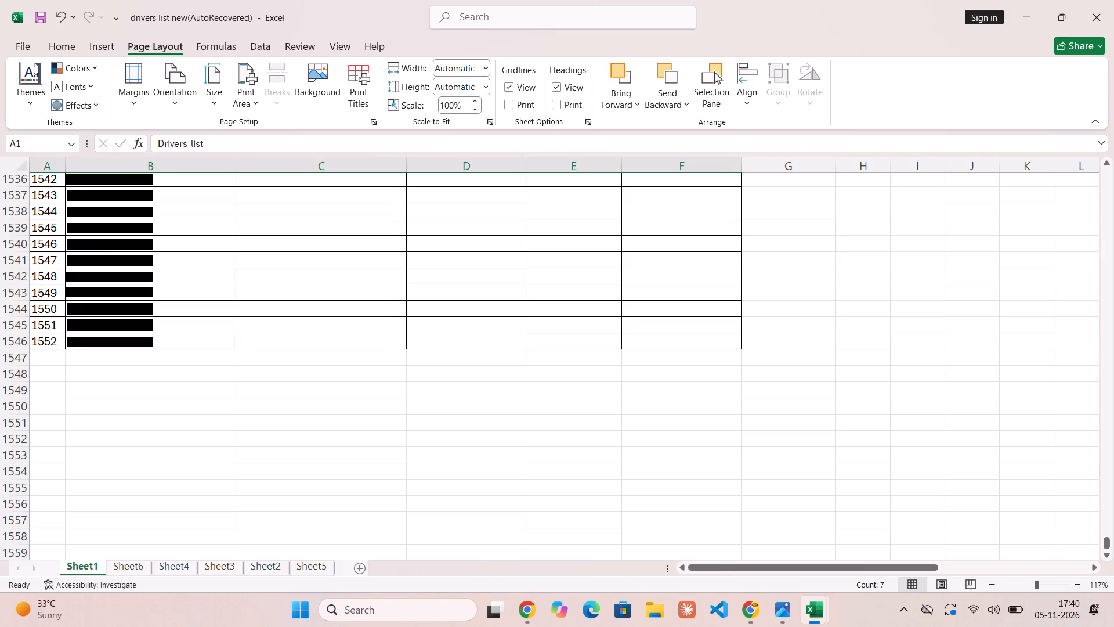
left_click(113, 242)
left_click(142, 565)
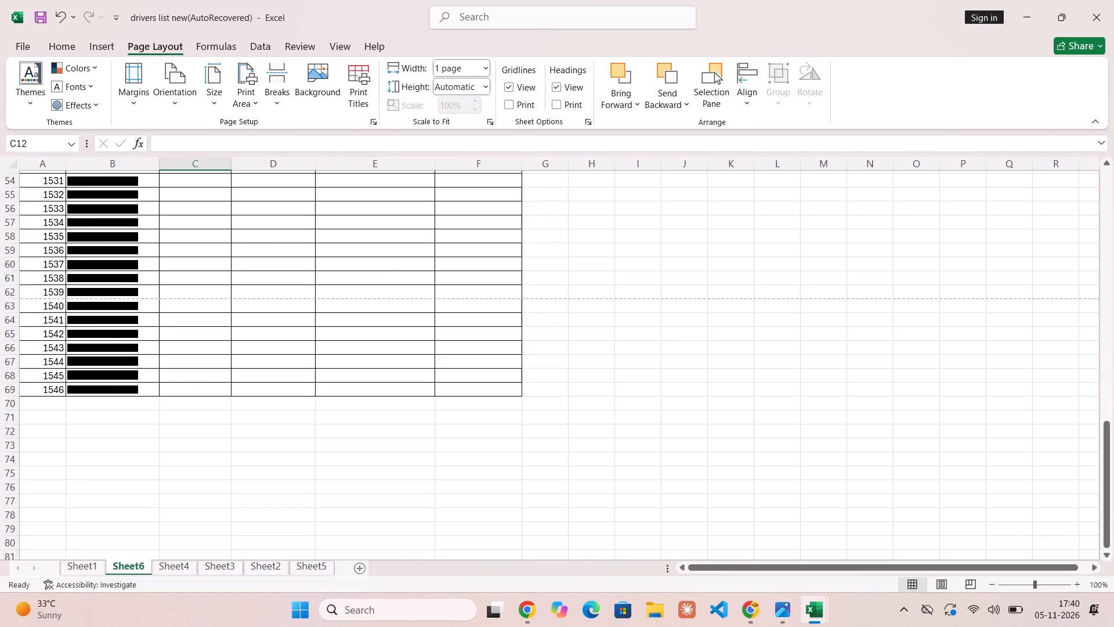
left_click(74, 562)
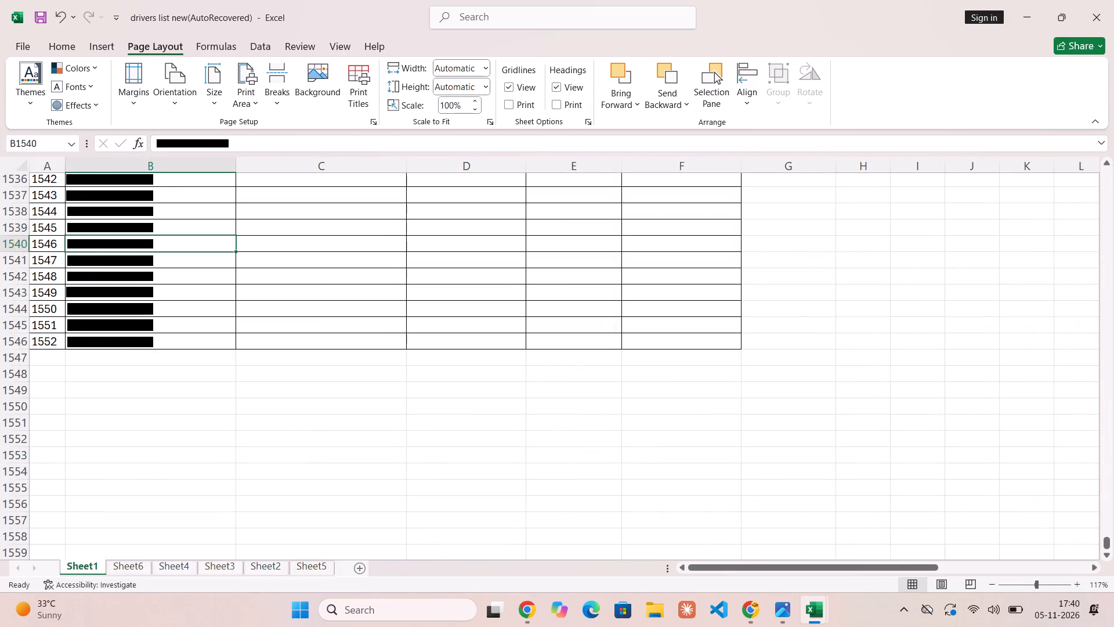
scroll(125, 276, "up", 4)
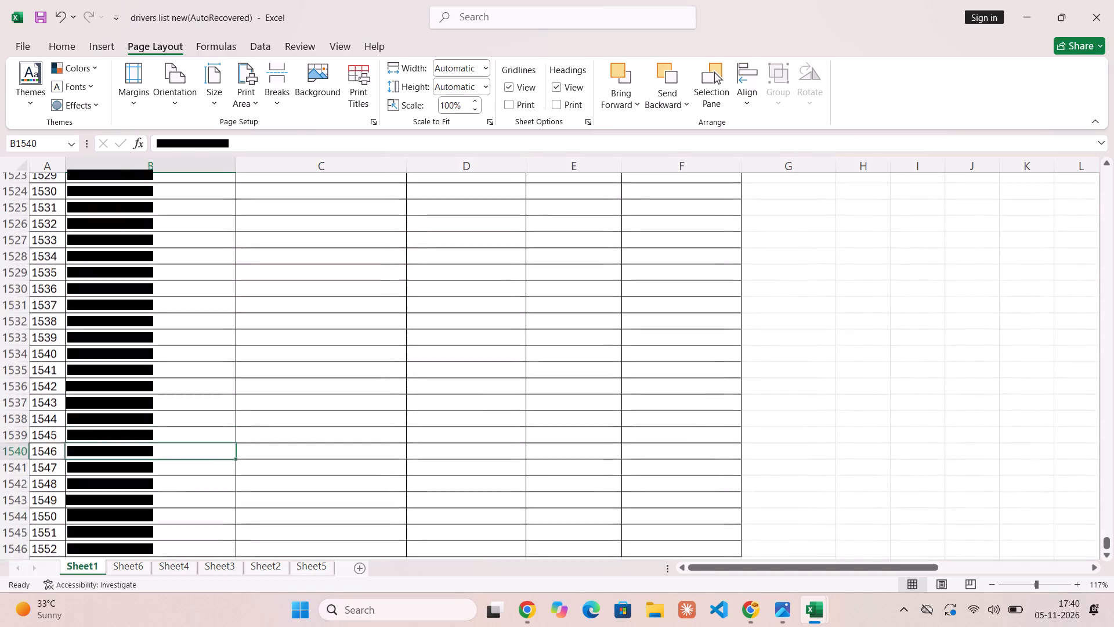
scroll(125, 276, "up", 1)
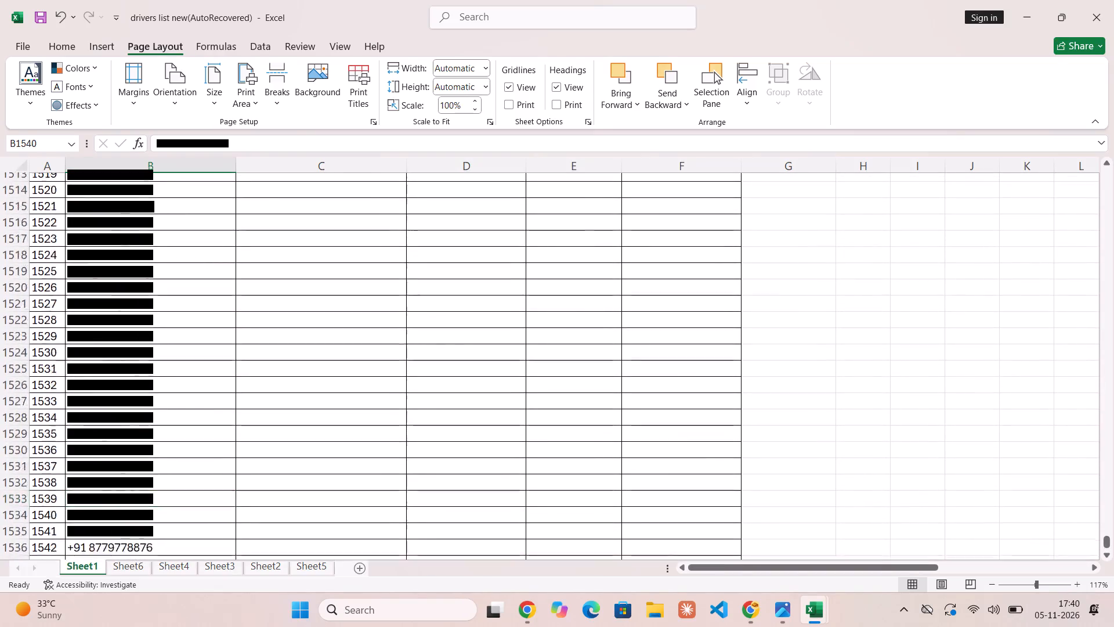
scroll(125, 276, "up", 1)
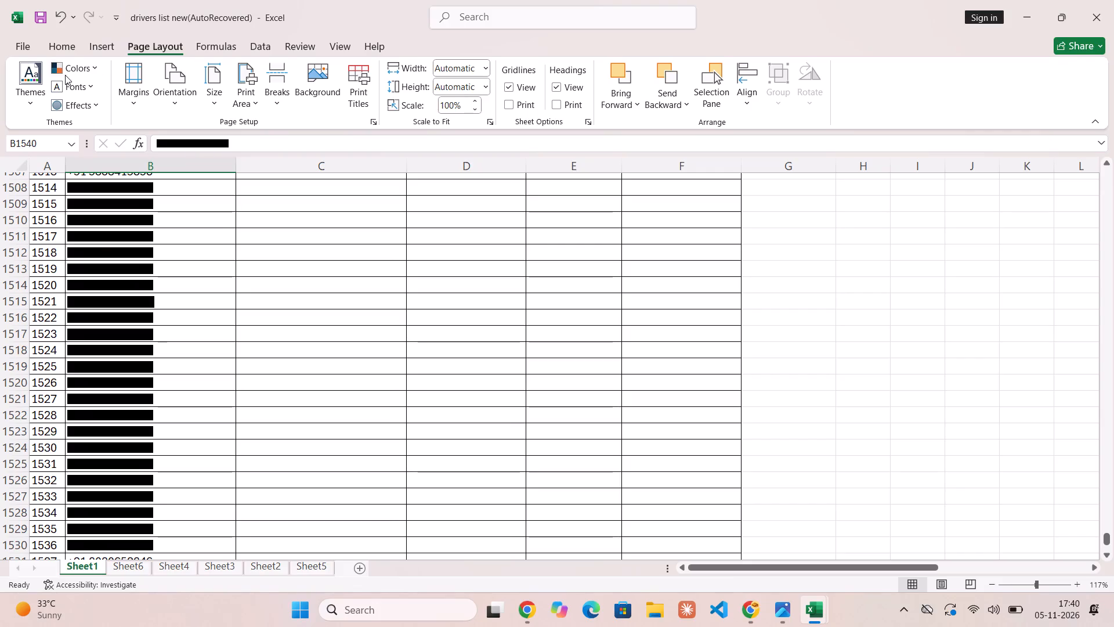
Undo the borders applied to cells A3 to F69 on Sheet6.
left_click(57, 18)
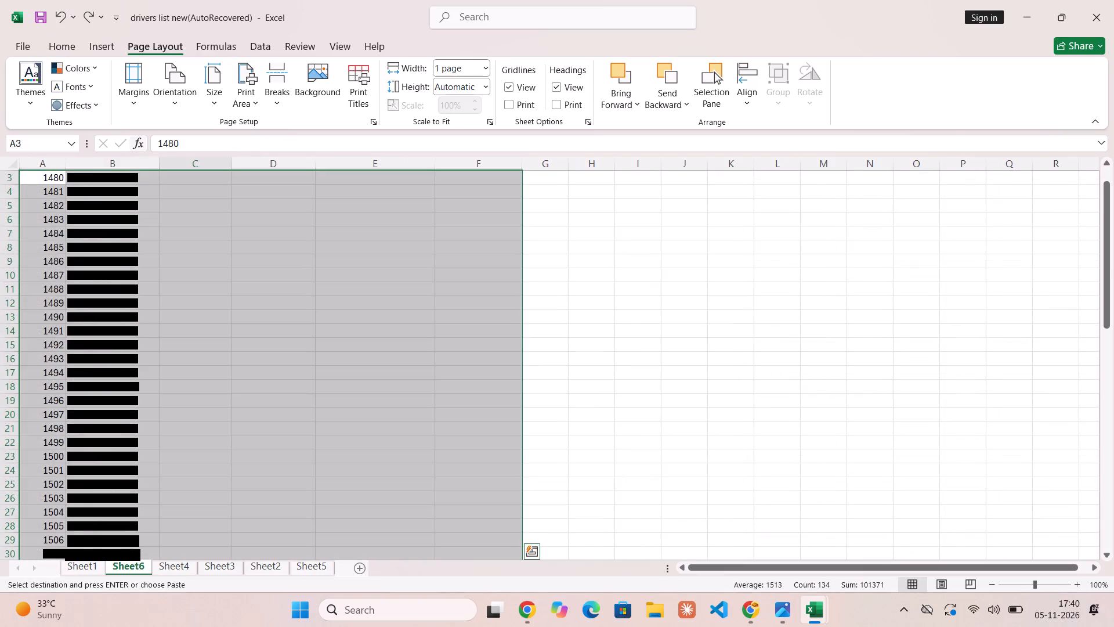
Examine the numbered drivers list on Sheet5 from its header to its last rows.
left_click(87, 571)
left_click(115, 571)
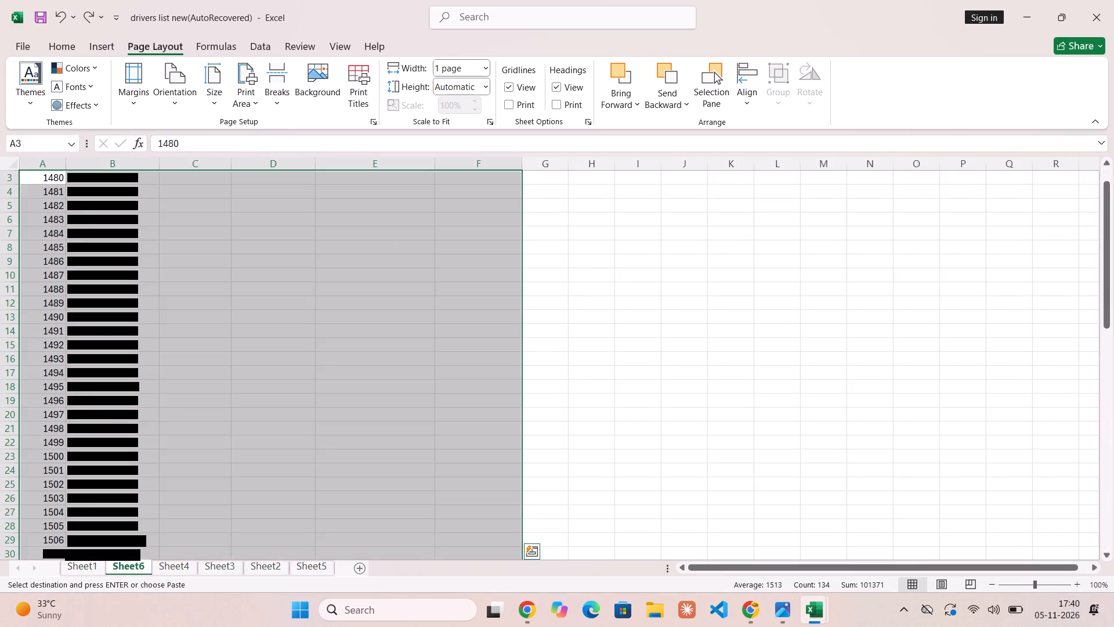
left_click(258, 442)
left_click(320, 572)
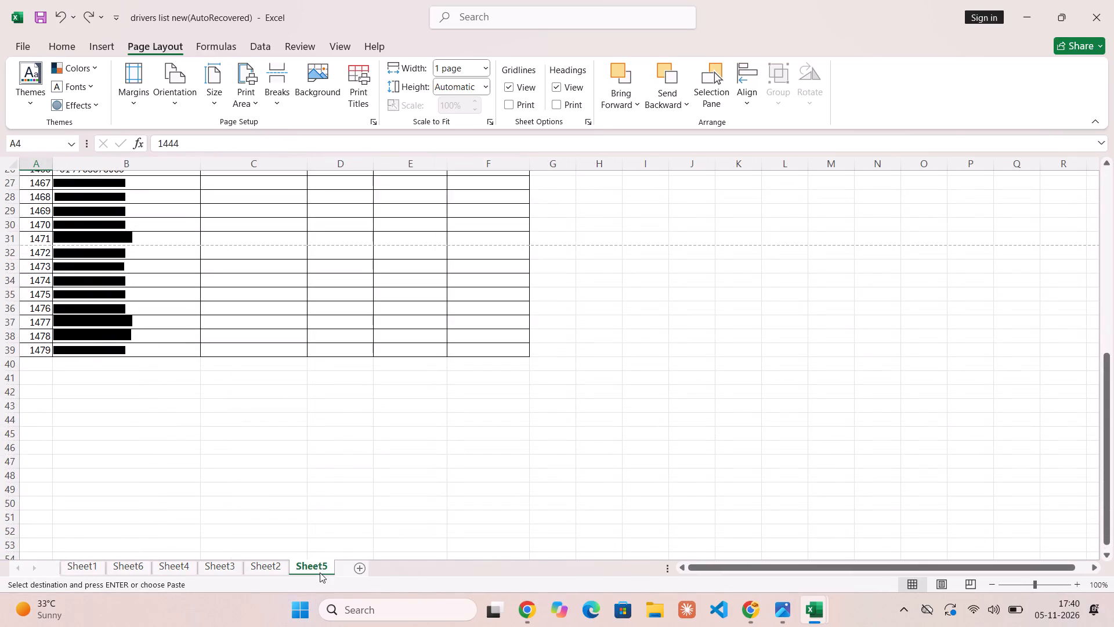
scroll(146, 394, "up", 5)
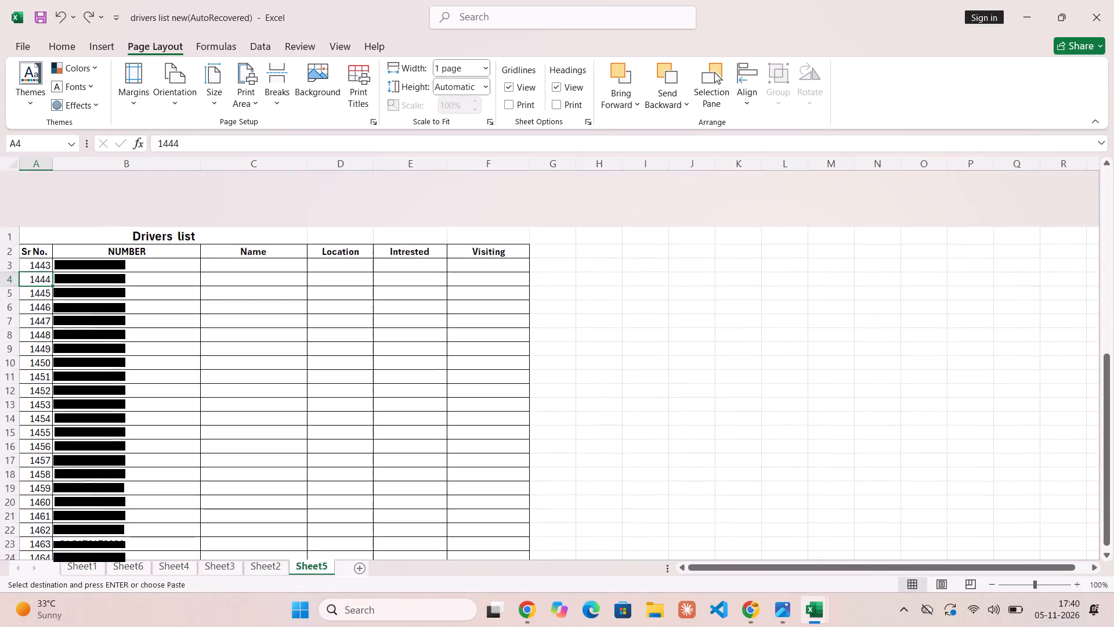
scroll(146, 394, "down", 5)
scroll(146, 394, "up", 4)
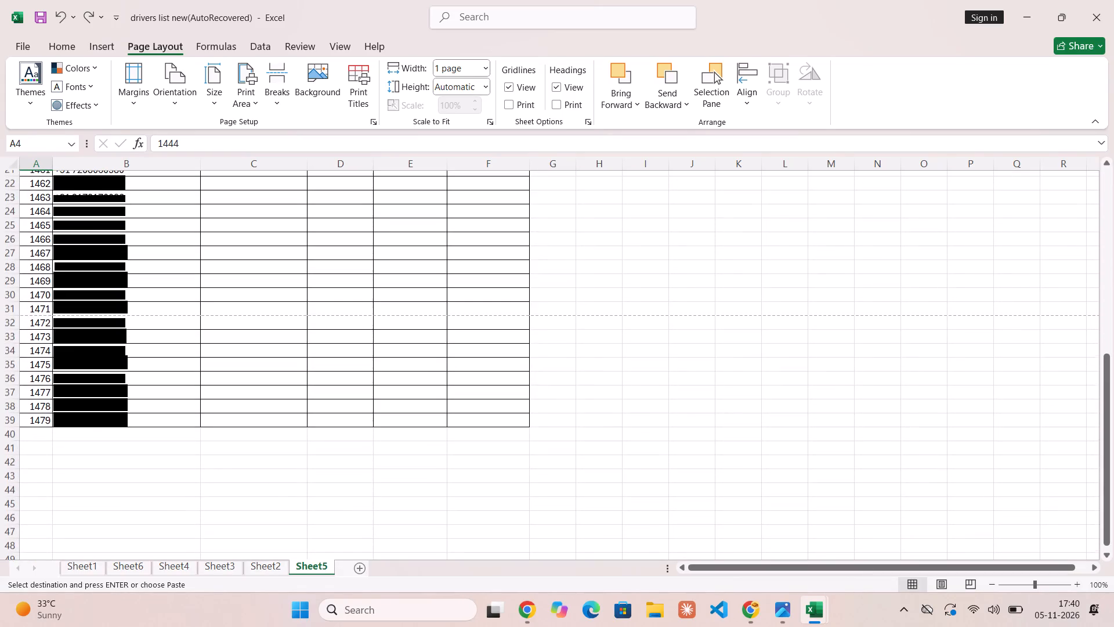
Look through the drivers list on Sheet2 and permanently delete that sheet from the workbook.
left_click(275, 574)
scroll(247, 464, "down", 3)
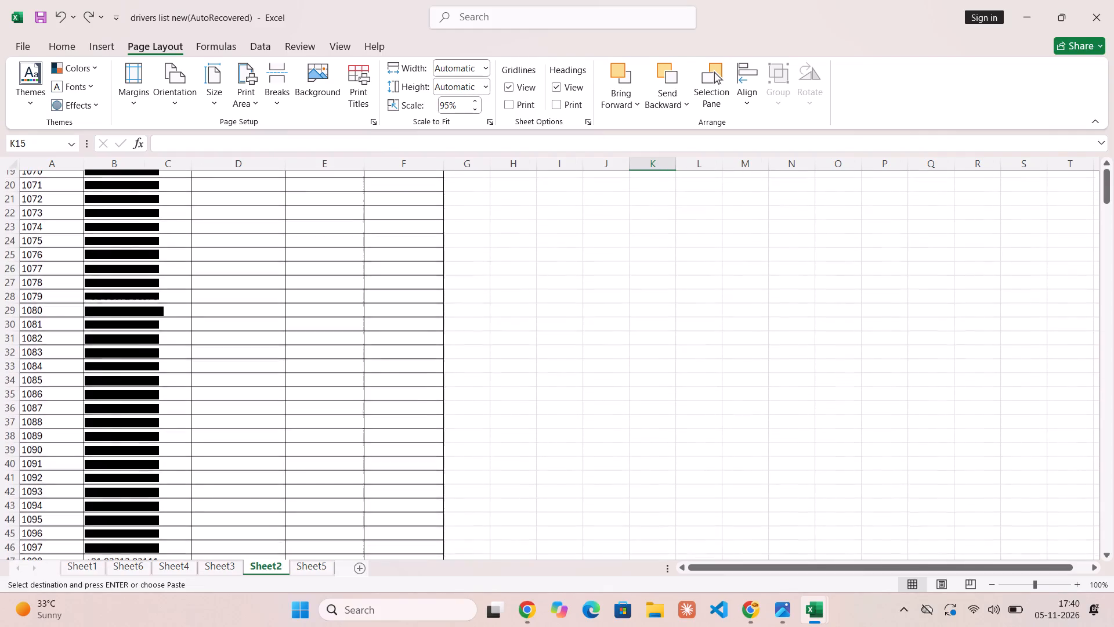
scroll(247, 464, "down", 4)
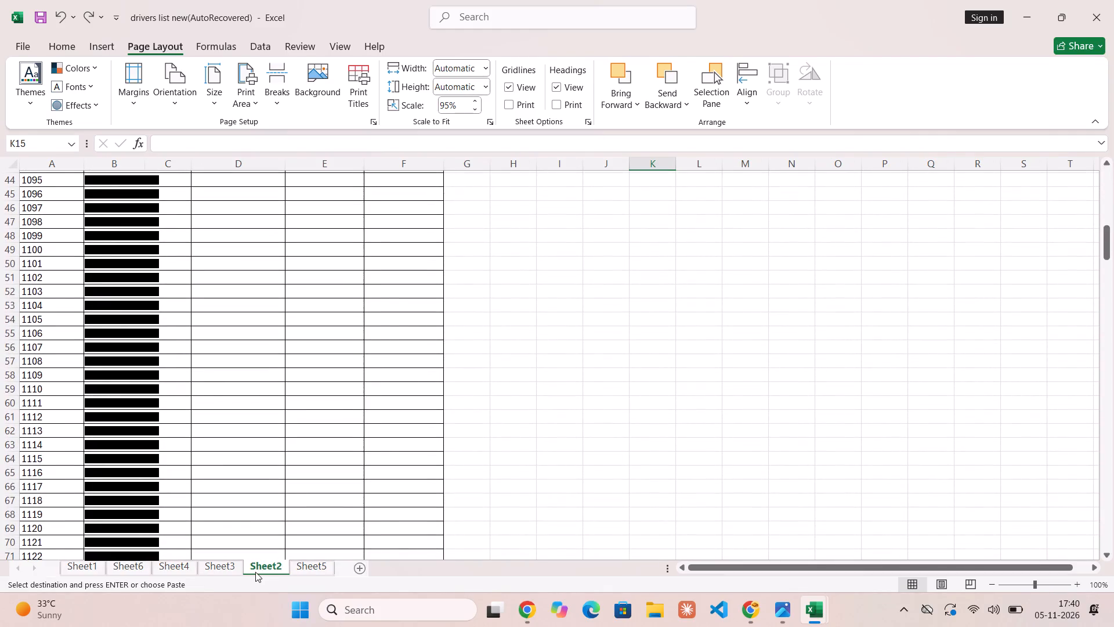
right_click(255, 572)
left_click(295, 387)
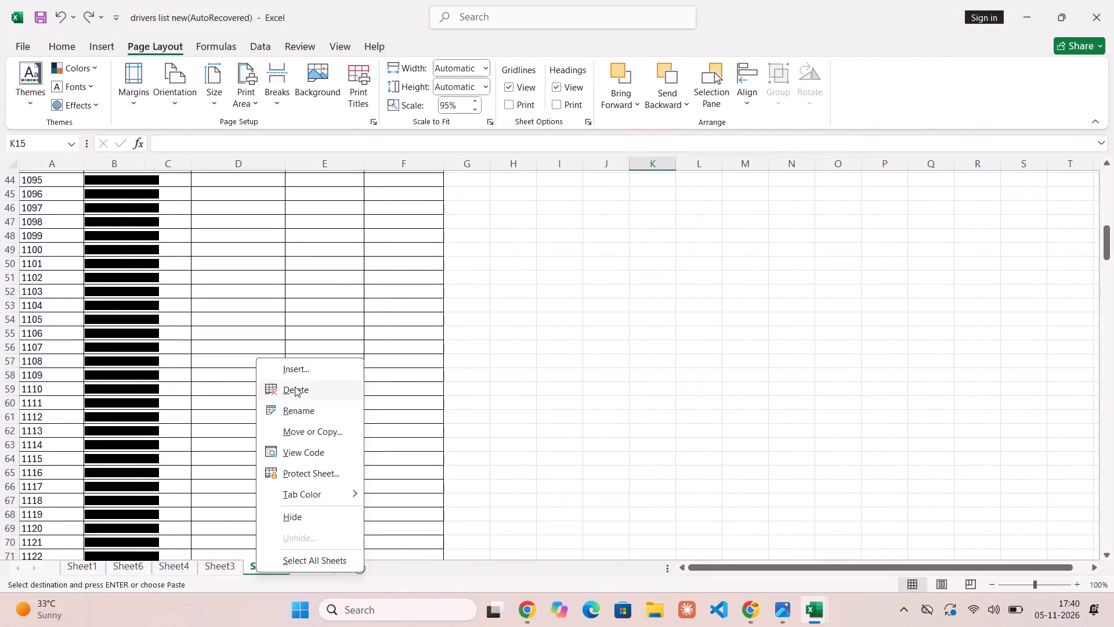
left_click(547, 337)
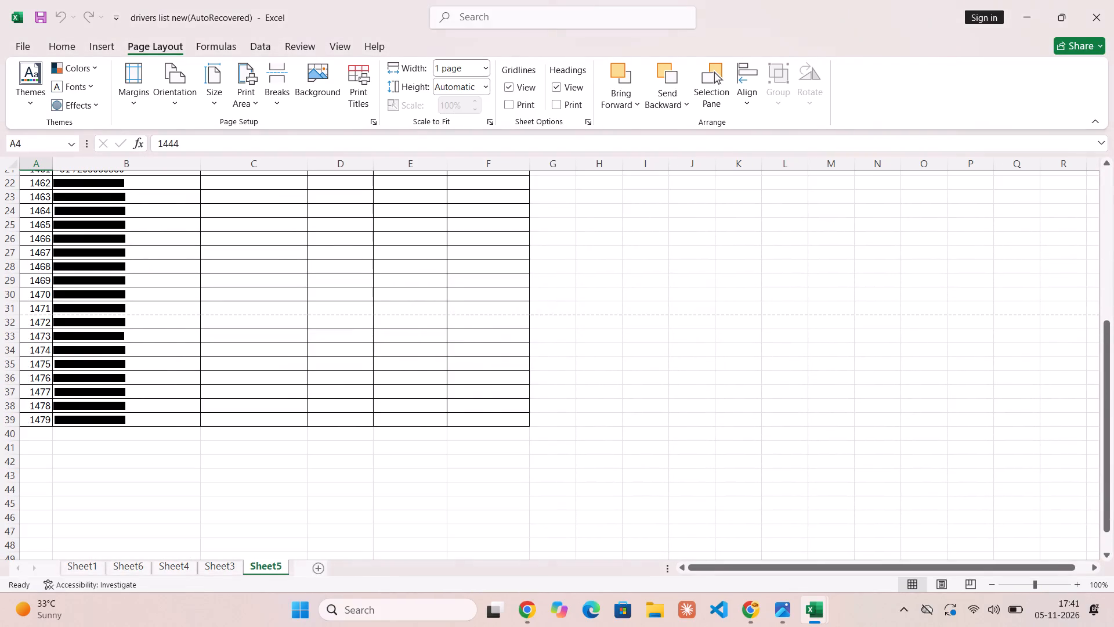
Permanently delete Sheet4 from the workbook.
left_click(224, 561)
left_click(183, 565)
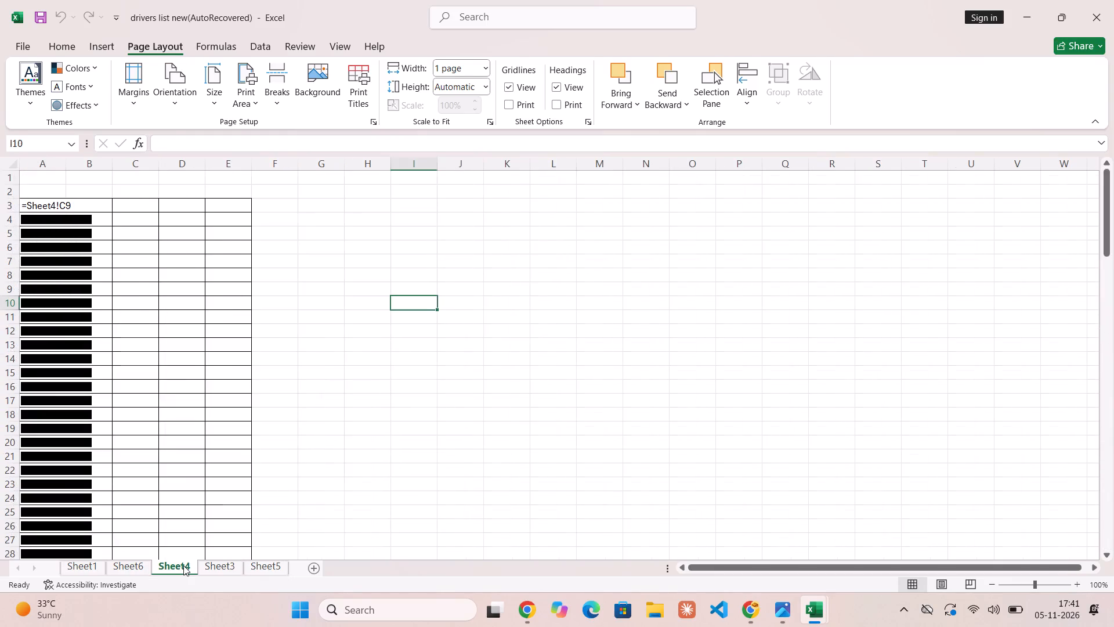
right_click(183, 565)
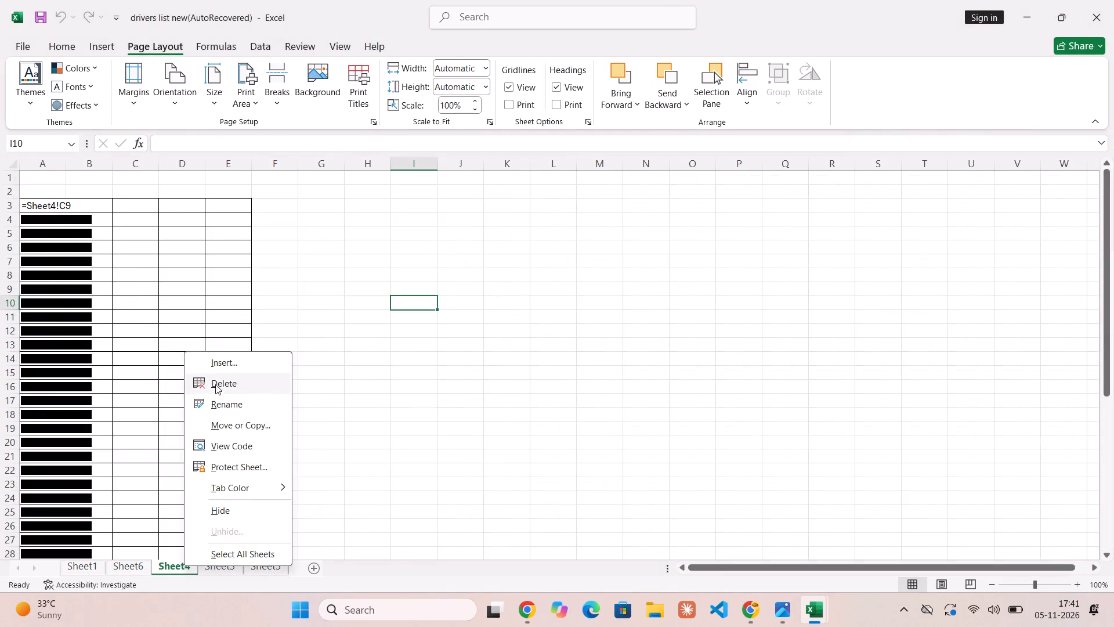
left_click(215, 380)
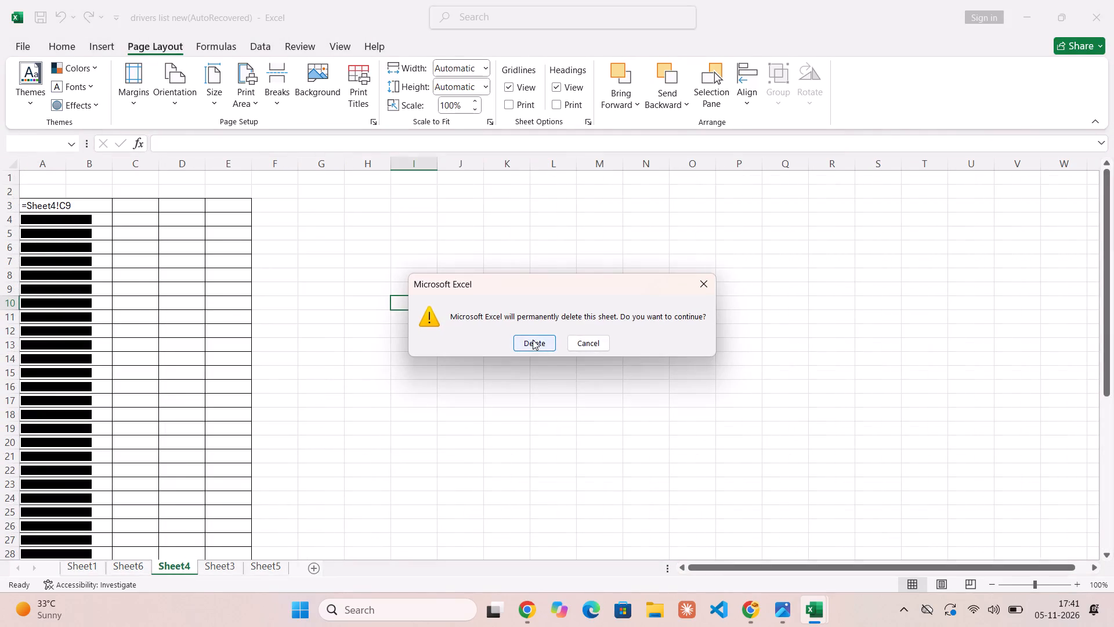
left_click(533, 340)
Examine the drivers list on Sheet6 from its header to its last serial number, and go back to Sheet1.
left_click(138, 563)
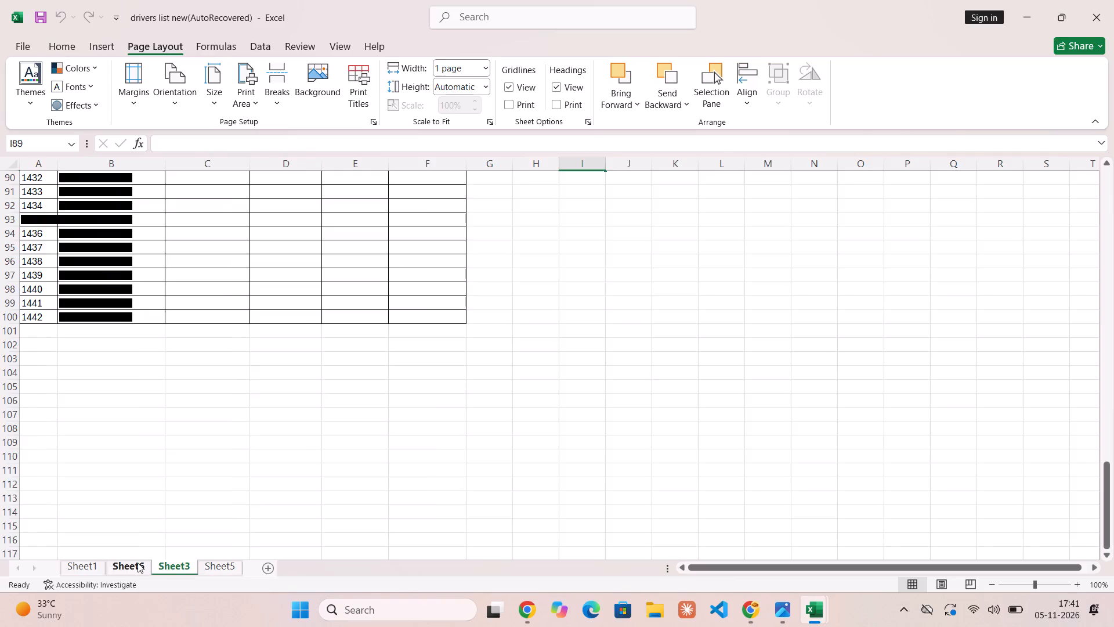
scroll(136, 380, "up", 2)
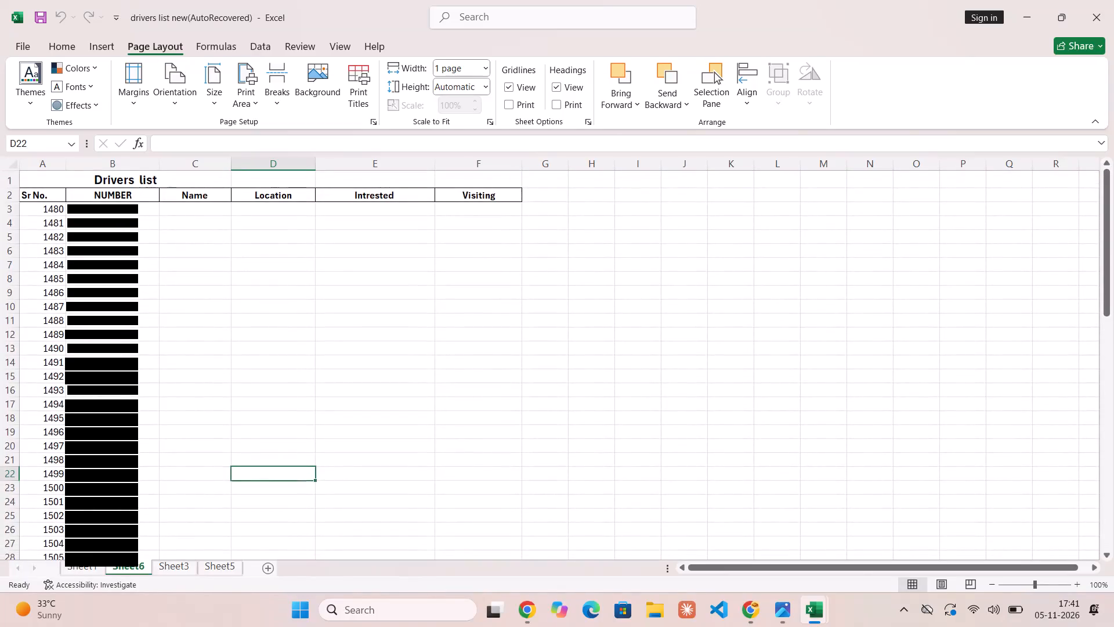
scroll(136, 380, "down", 6)
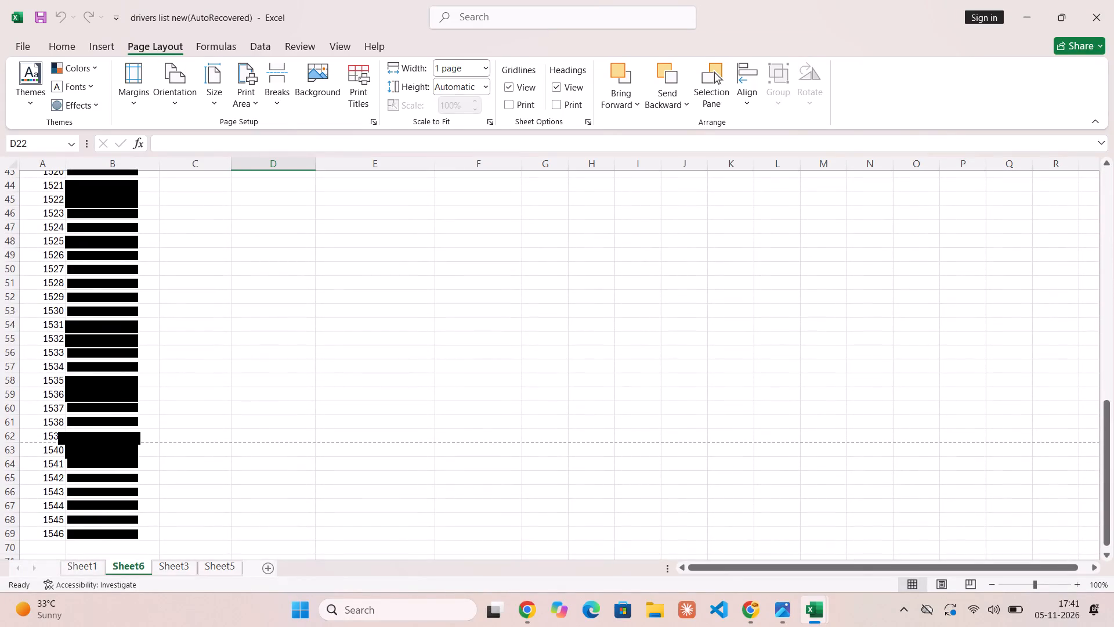
scroll(107, 449, "up", 2)
scroll(107, 449, "down", 2)
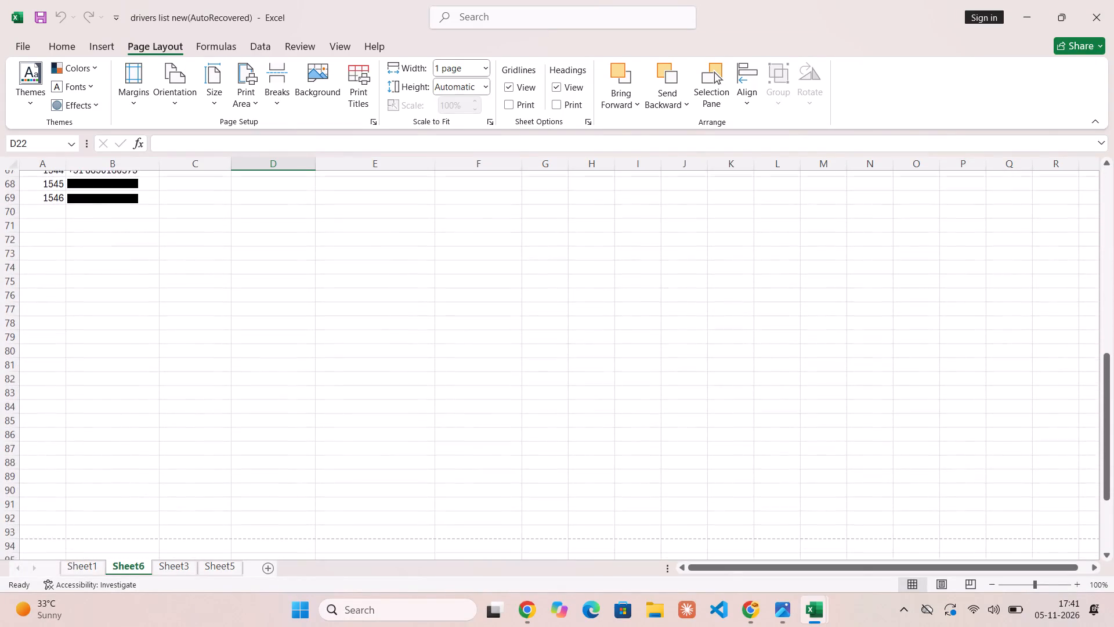
scroll(107, 449, "up", 4)
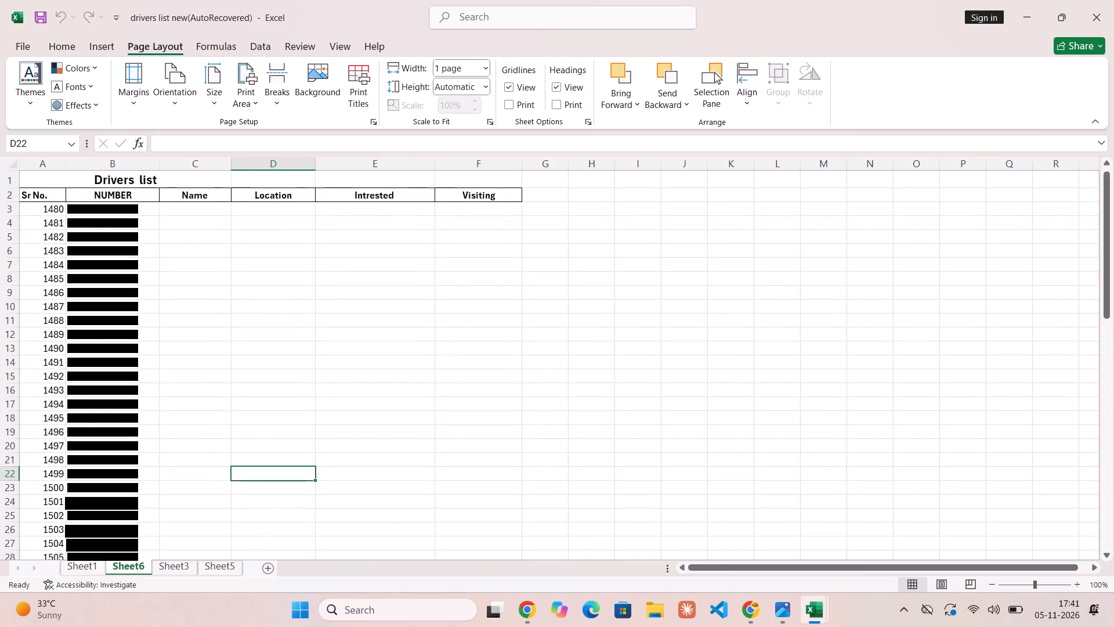
left_click(85, 565)
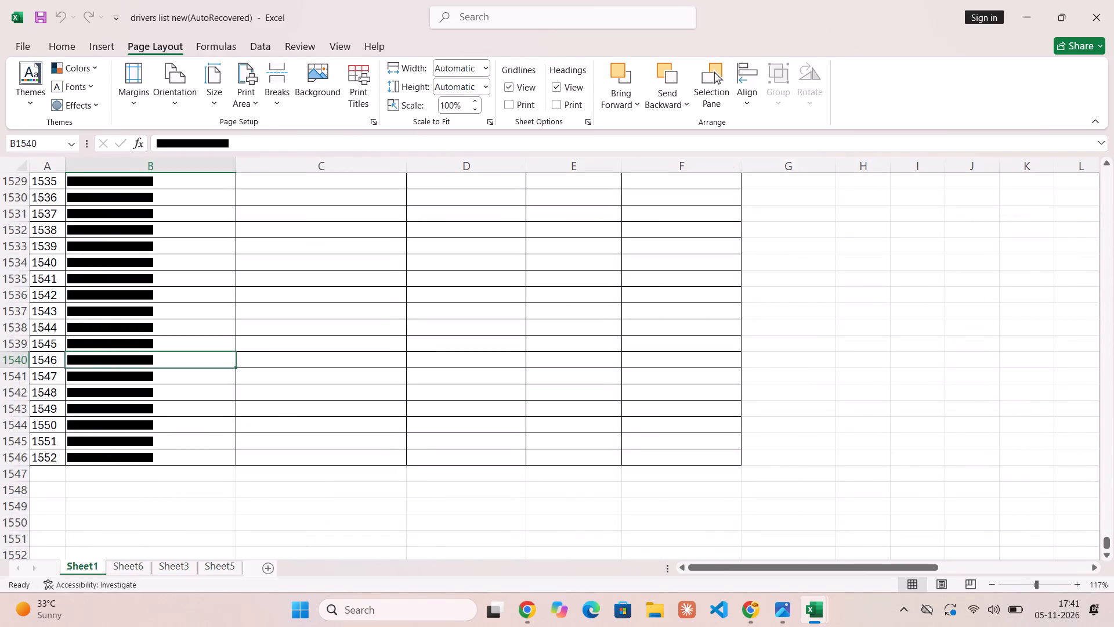
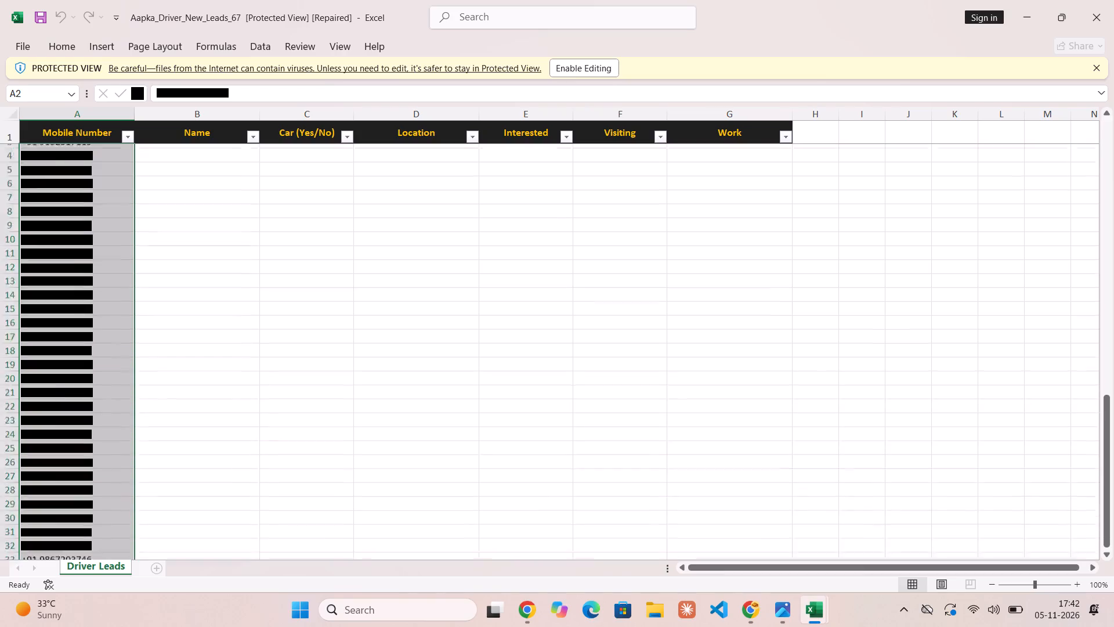
Examine the Mobile Number column on the Driver Leads sheet of the Aapka_Driver_New_Leads_67 workbook down to its last filled row.
scroll(384, 465, "up", 4)
left_click(291, 437)
scroll(291, 437, "down", 2)
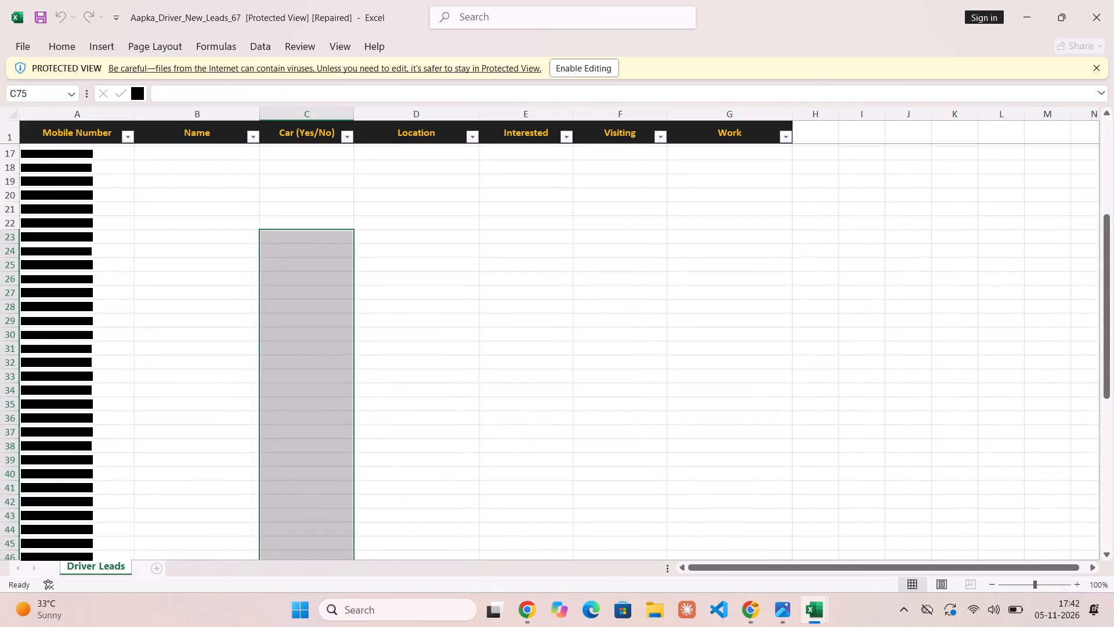
scroll(197, 417, "down", 3)
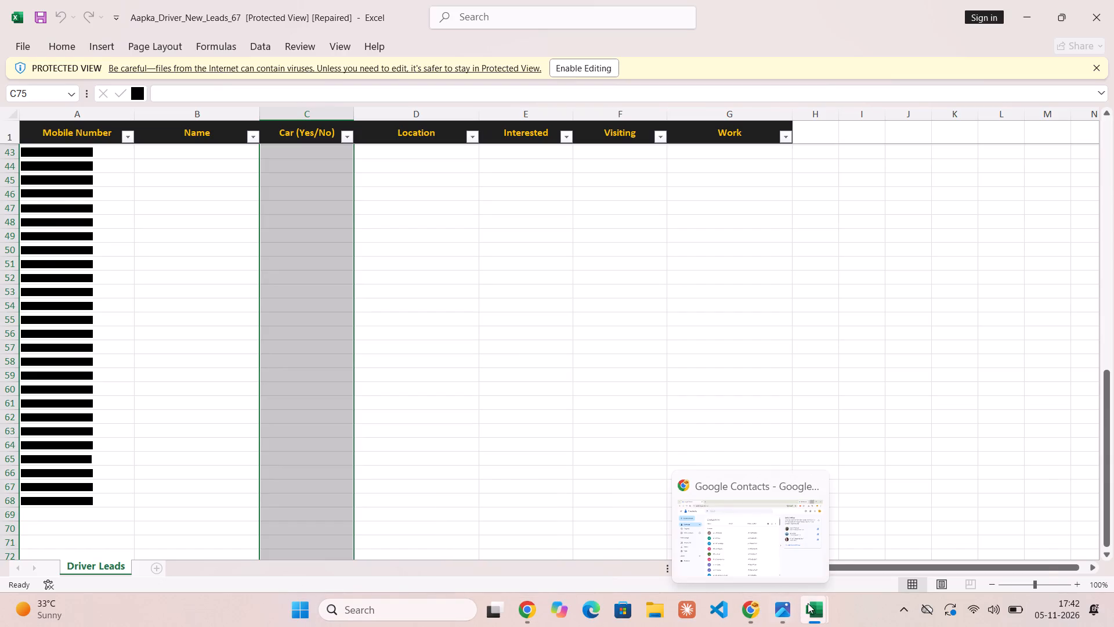
Return to the drivers list new workbook, check the last rows of Sheet6 and Sheet1, and permanently delete Sheet6.
left_click(802, 531)
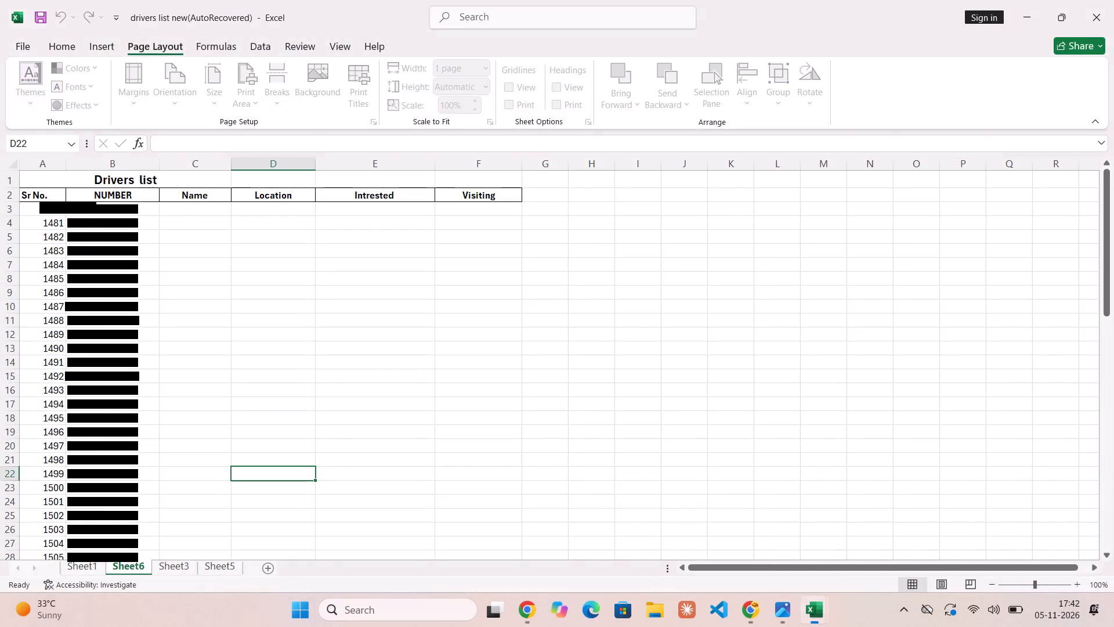
scroll(288, 377, "down", 8)
left_click(77, 565)
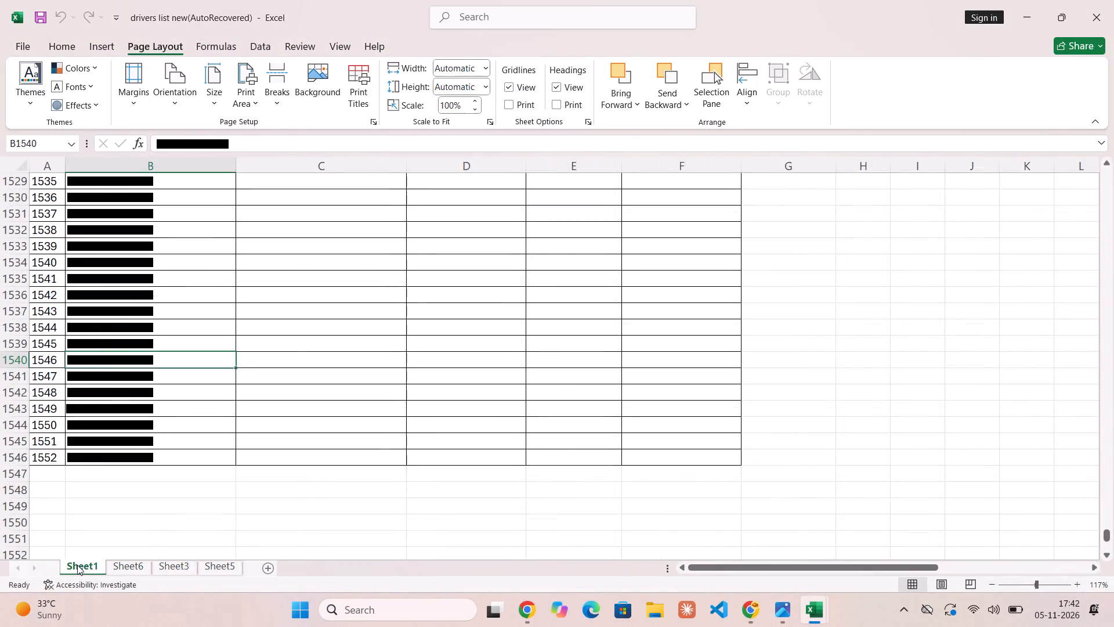
scroll(75, 374, "up", 1)
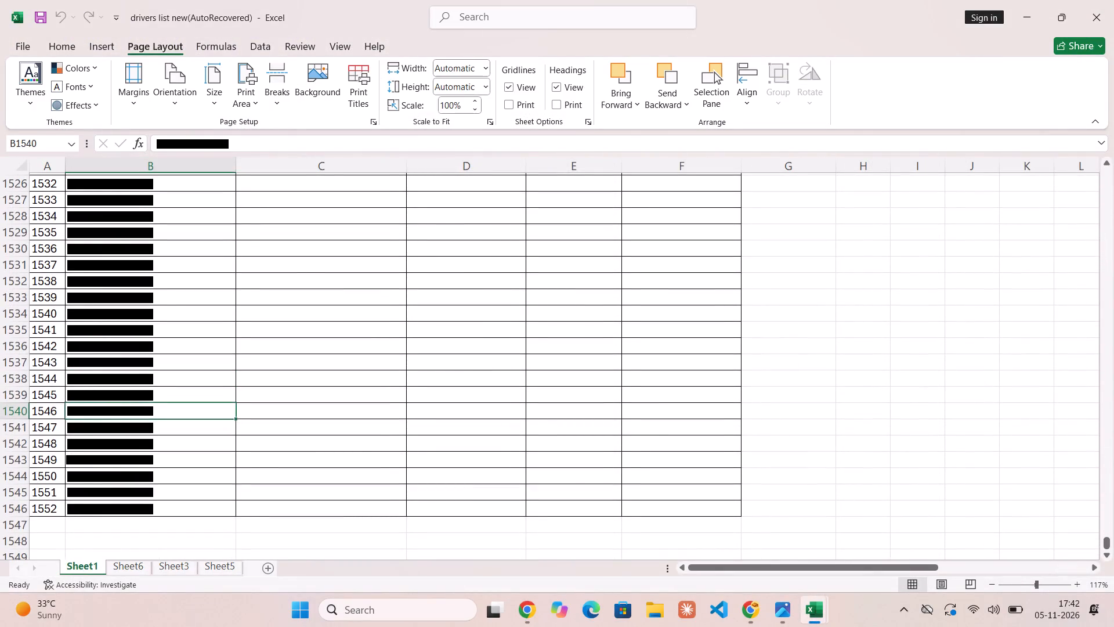
right_click(140, 564)
left_click(180, 379)
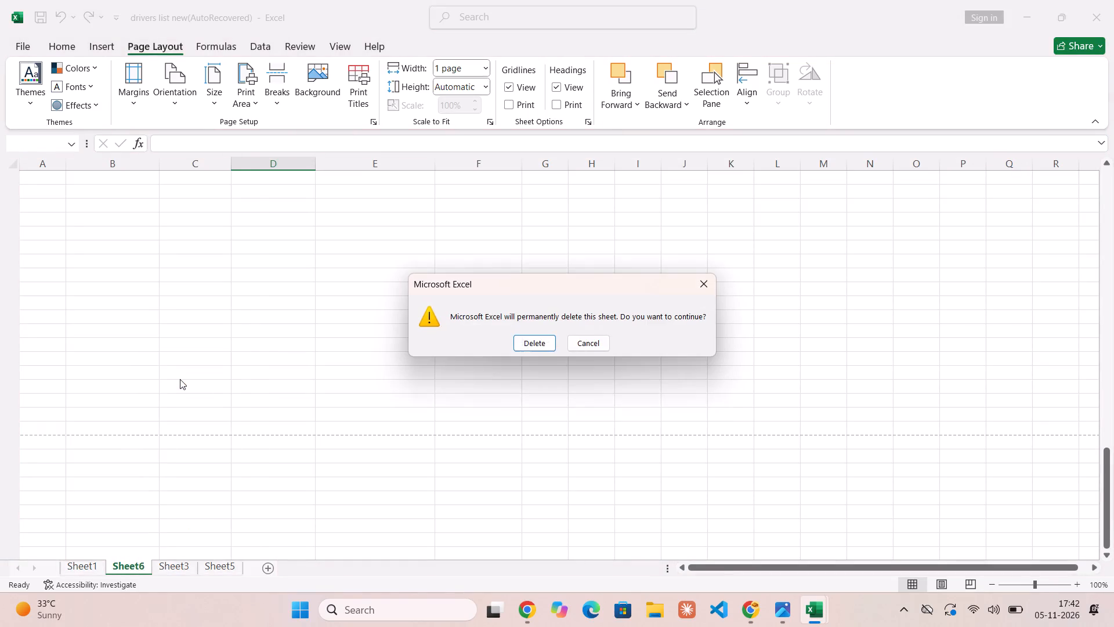
left_click(538, 336)
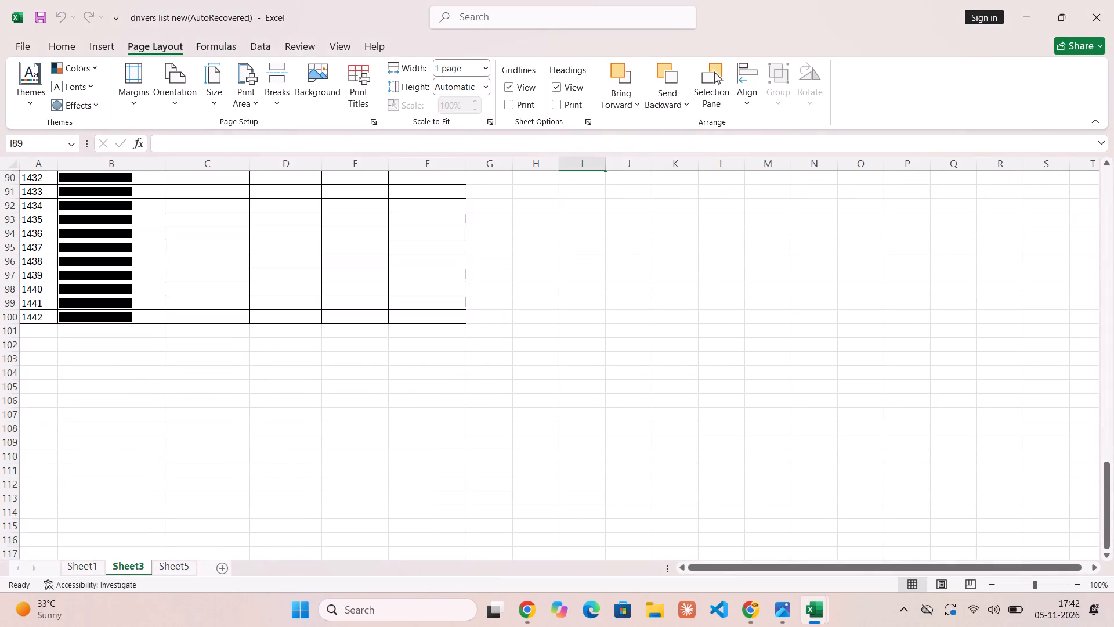
Permanently delete Sheet5 from the workbook.
left_click_drag(181, 565, 174, 578)
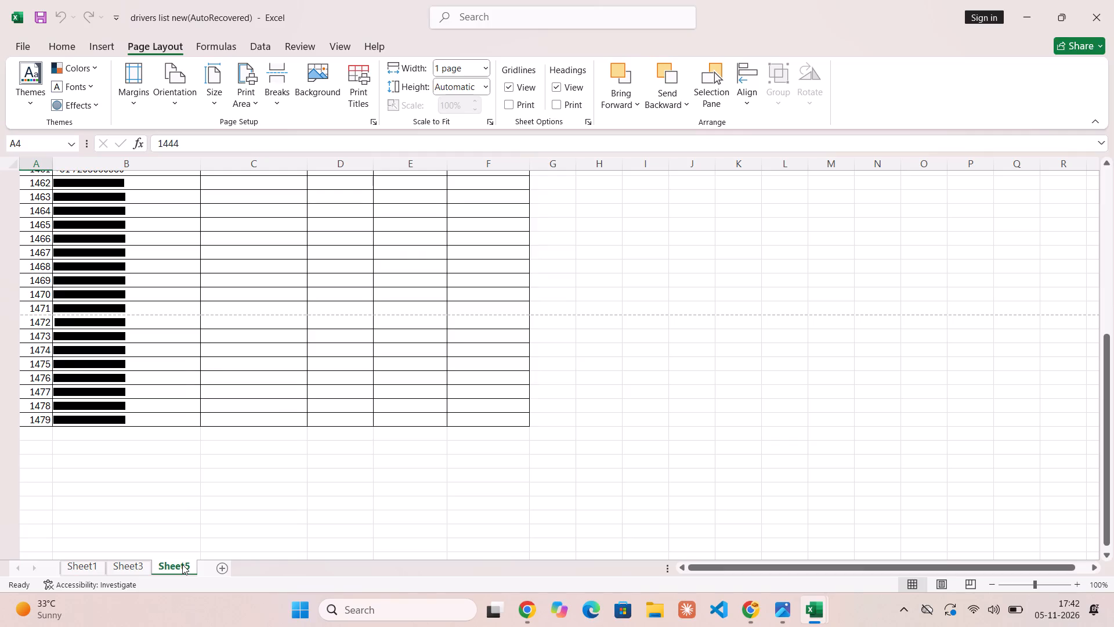
right_click(182, 564)
left_click(225, 383)
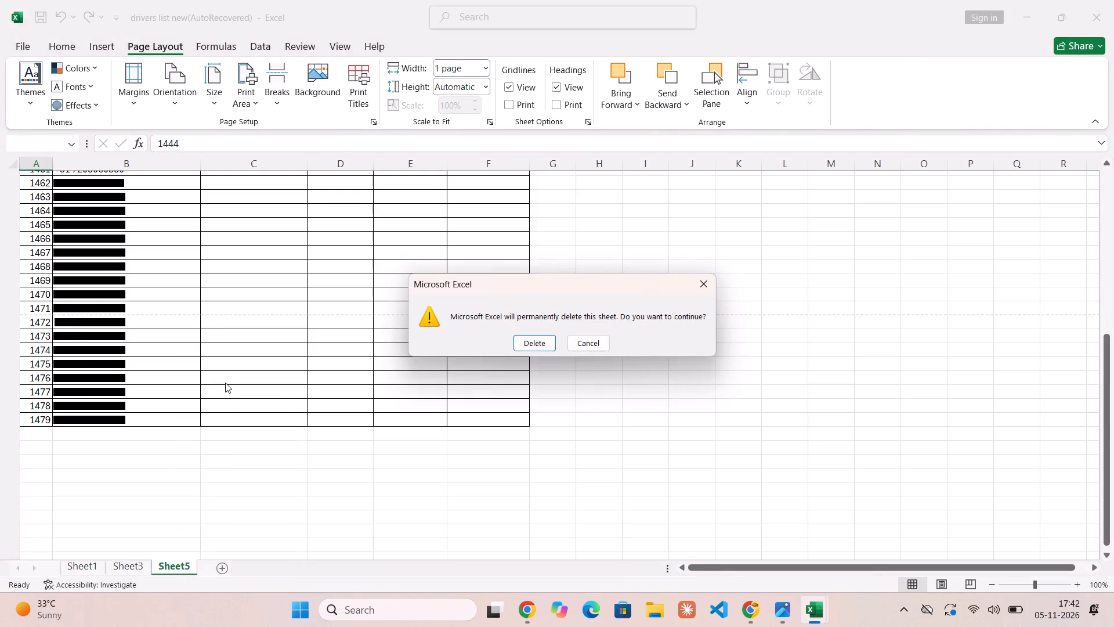
left_click(538, 338)
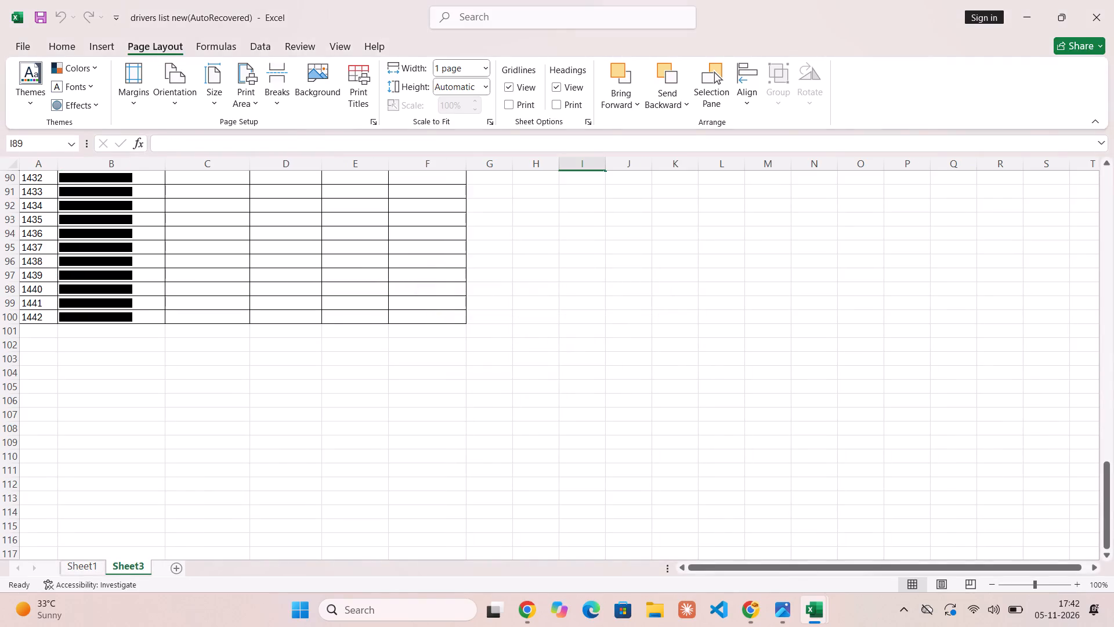